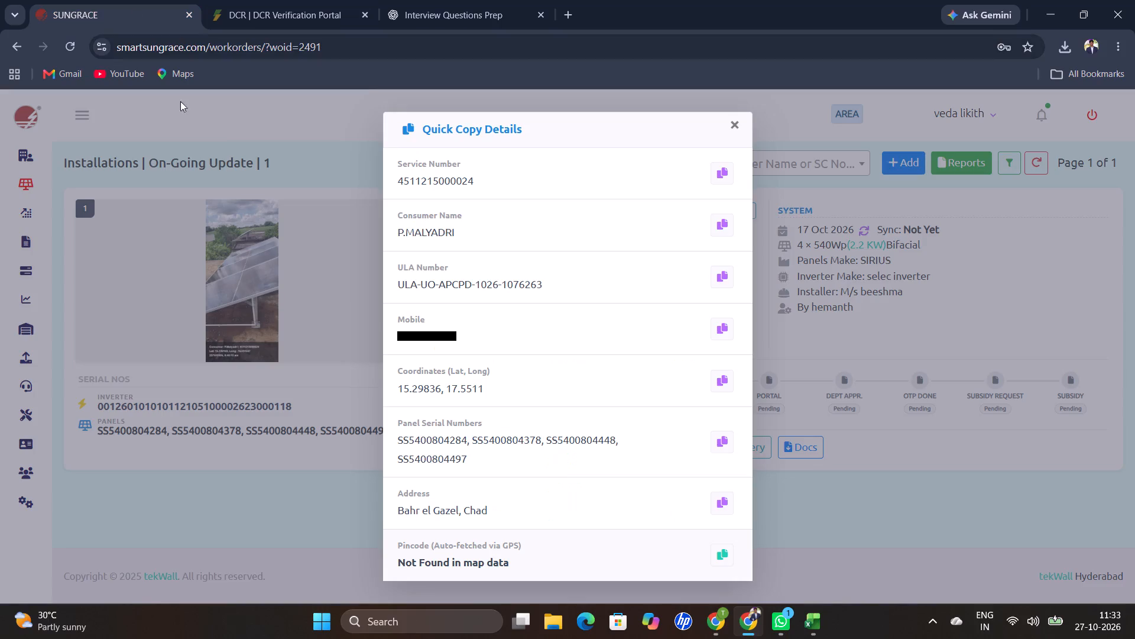
Copy the consumer's ULA number from the Quick Copy Details of the SUNGRACE installation record.
click(724, 282)
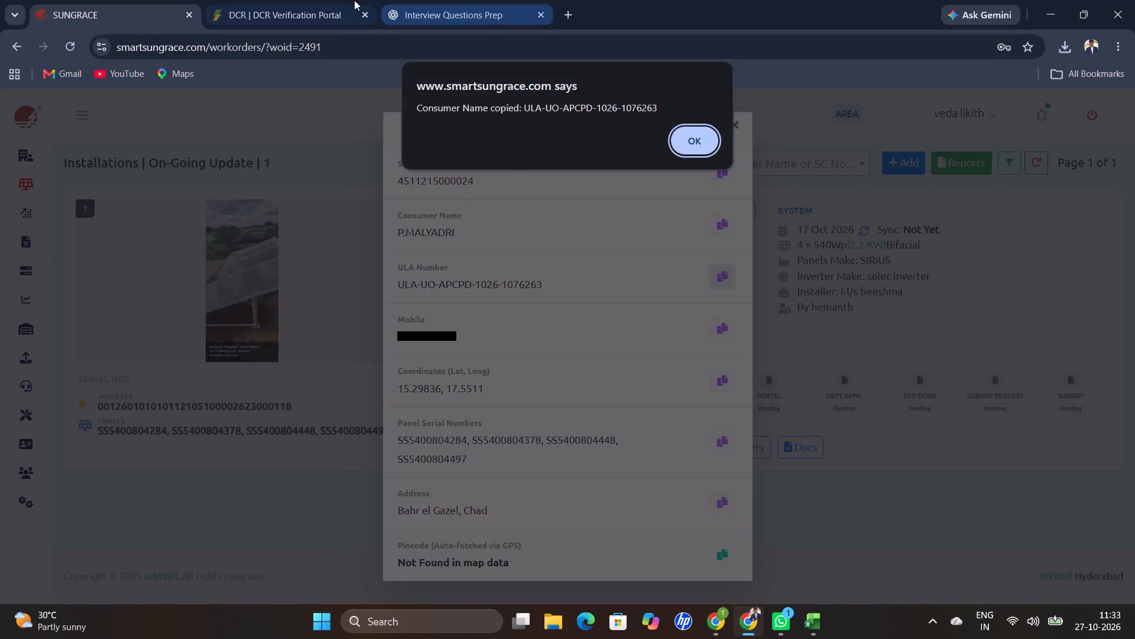
Switch to the DCR Verification Portal and start a new Issue to Consumer (B2C) entry.
click(259, 1)
click(991, 231)
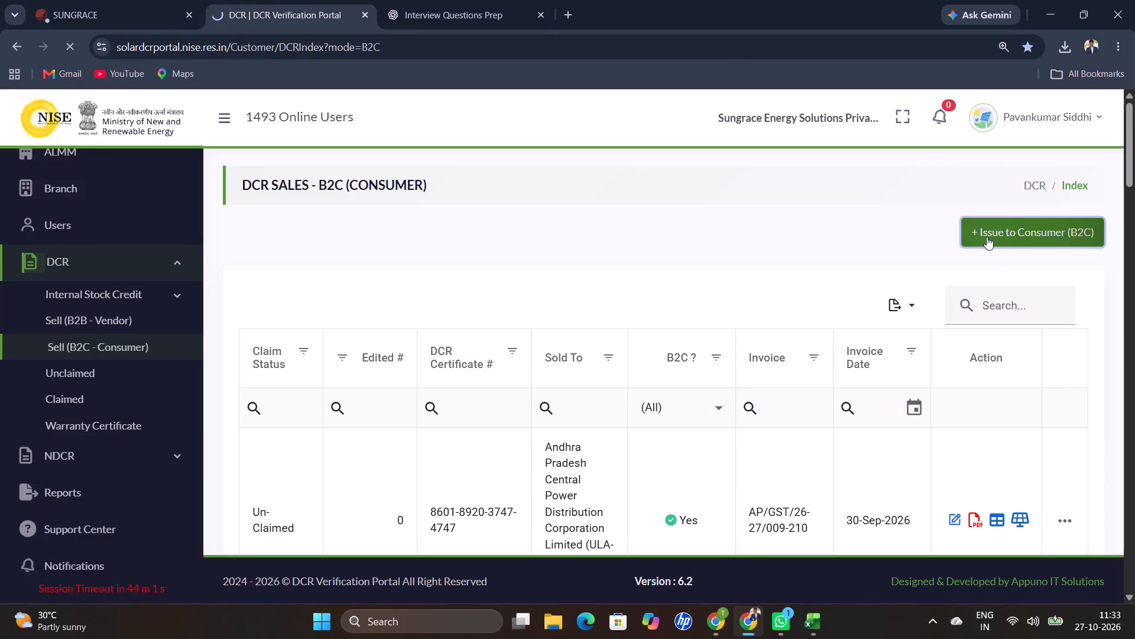
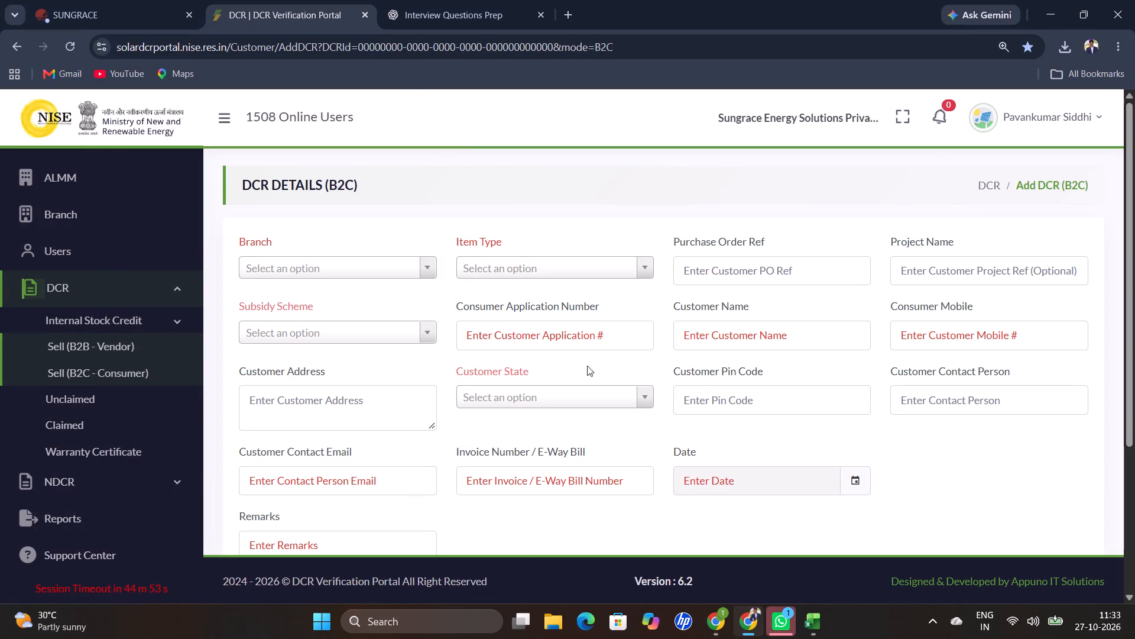
Fill in the consumer application number on the B2C DCR form with the copied value.
click(594, 338)
key(ctrl+v)
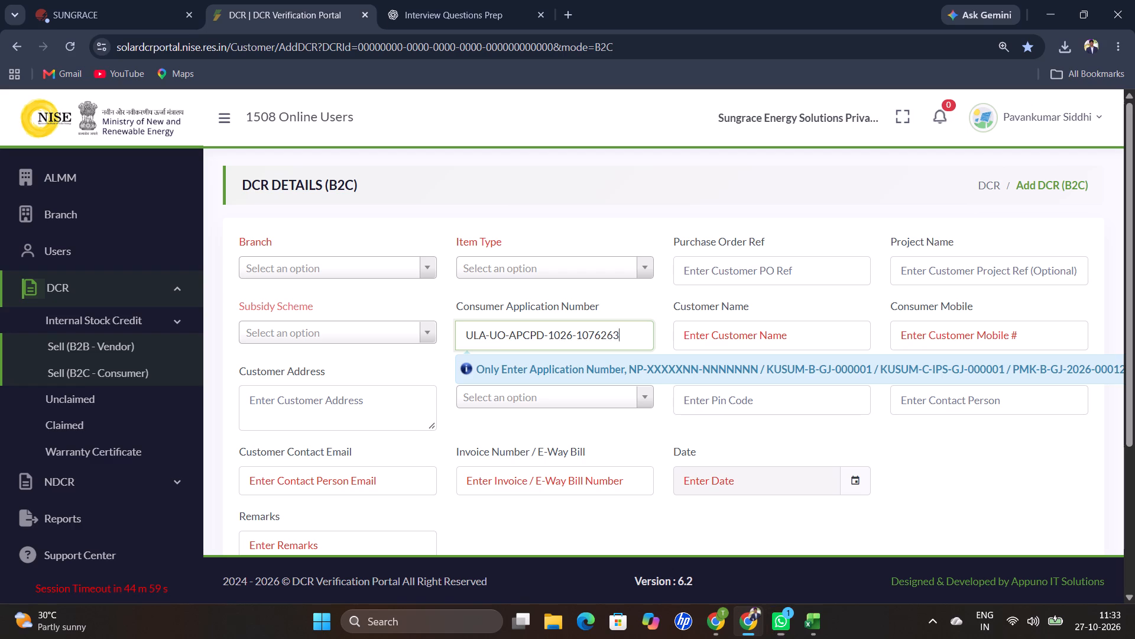
Select the Andhra Pradesh branch, Solar Panels as item type and PM Surya Ghar: Muft Bijli Yojana as subsidy scheme.
click(365, 273)
click(333, 340)
click(505, 267)
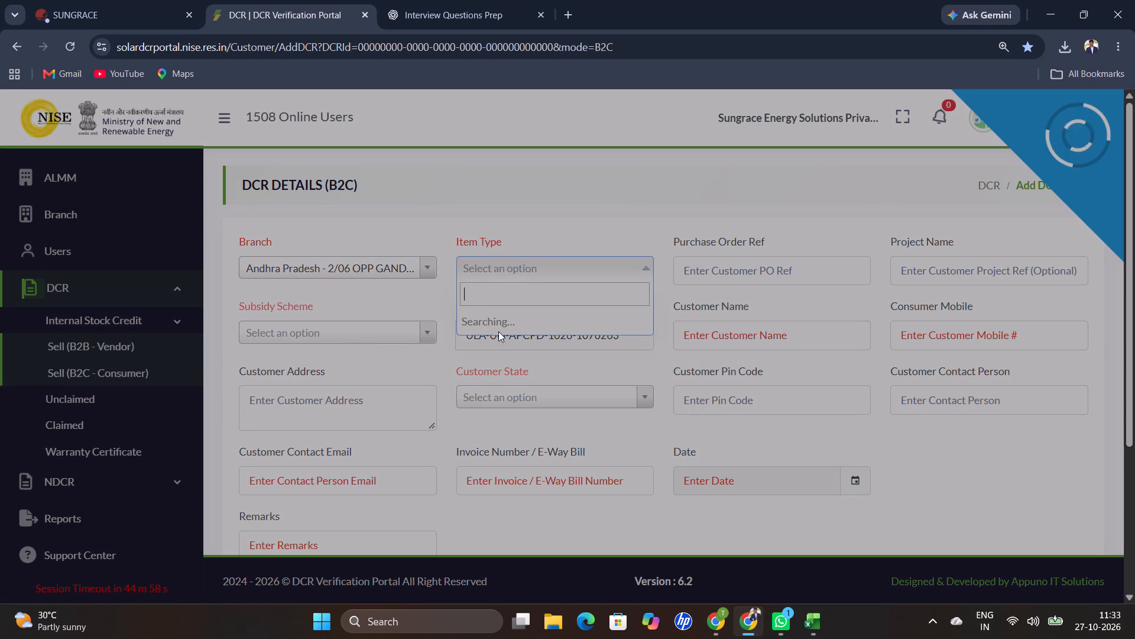
click(516, 321)
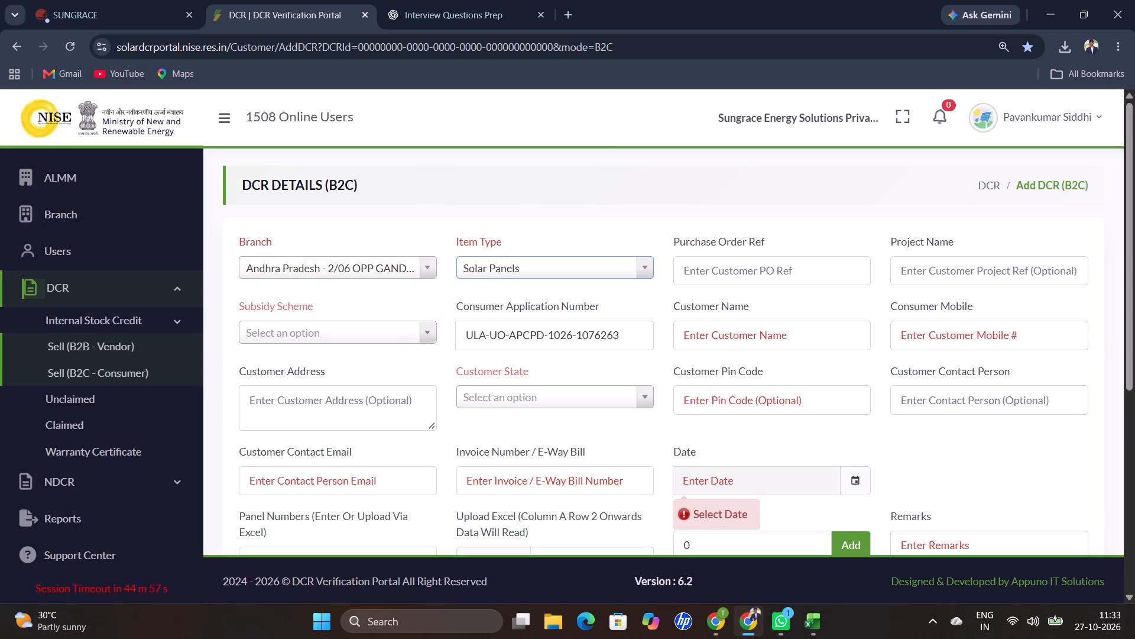
click(383, 336)
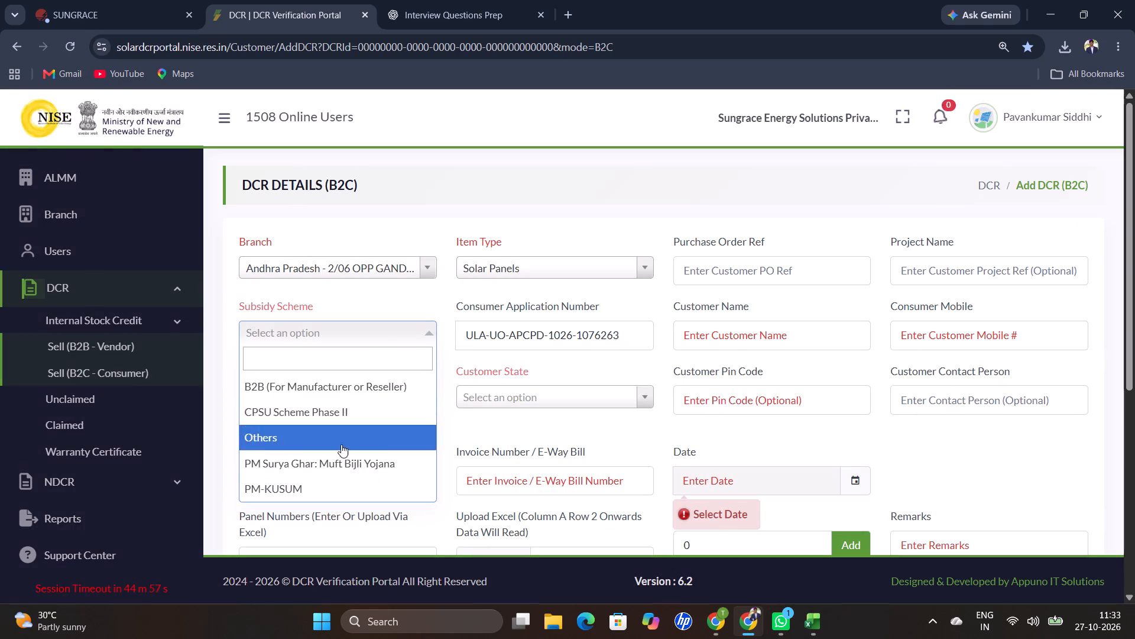
click(345, 460)
Begin filling in the customer name on the B2C DCR form.
click(725, 340)
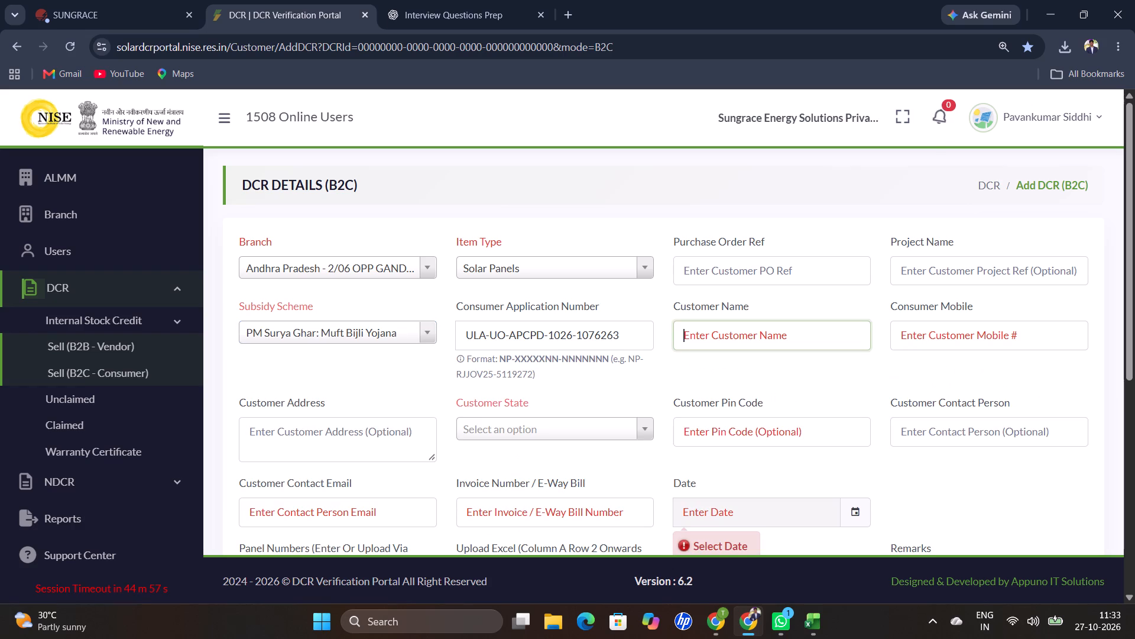
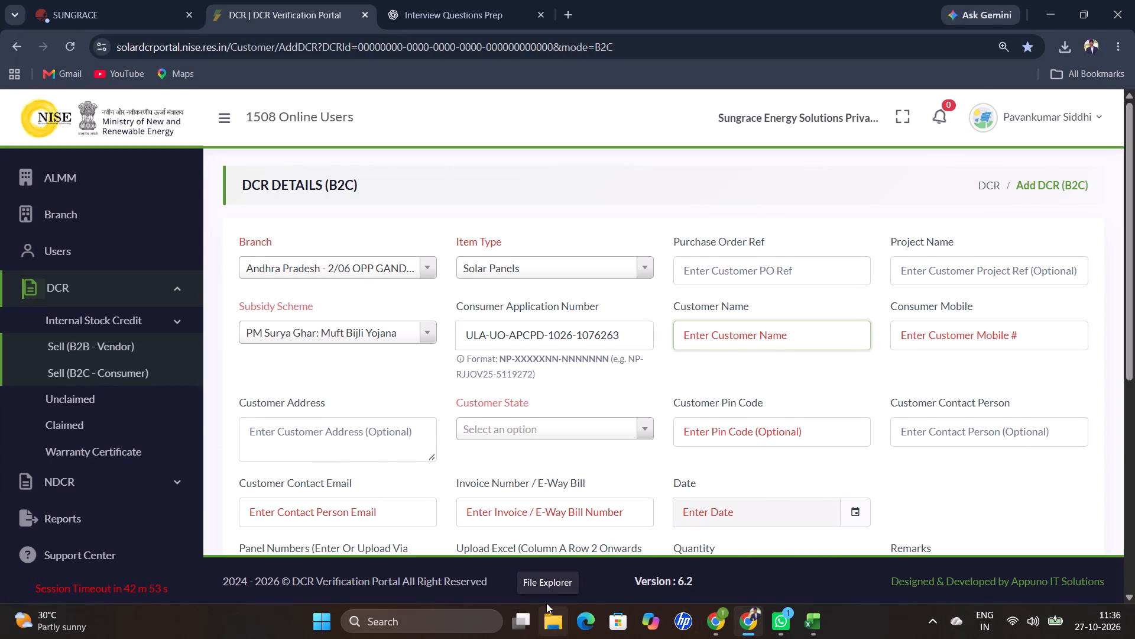
Open File Explorer from the partly filled DCR Details (B2C) form.
click(548, 618)
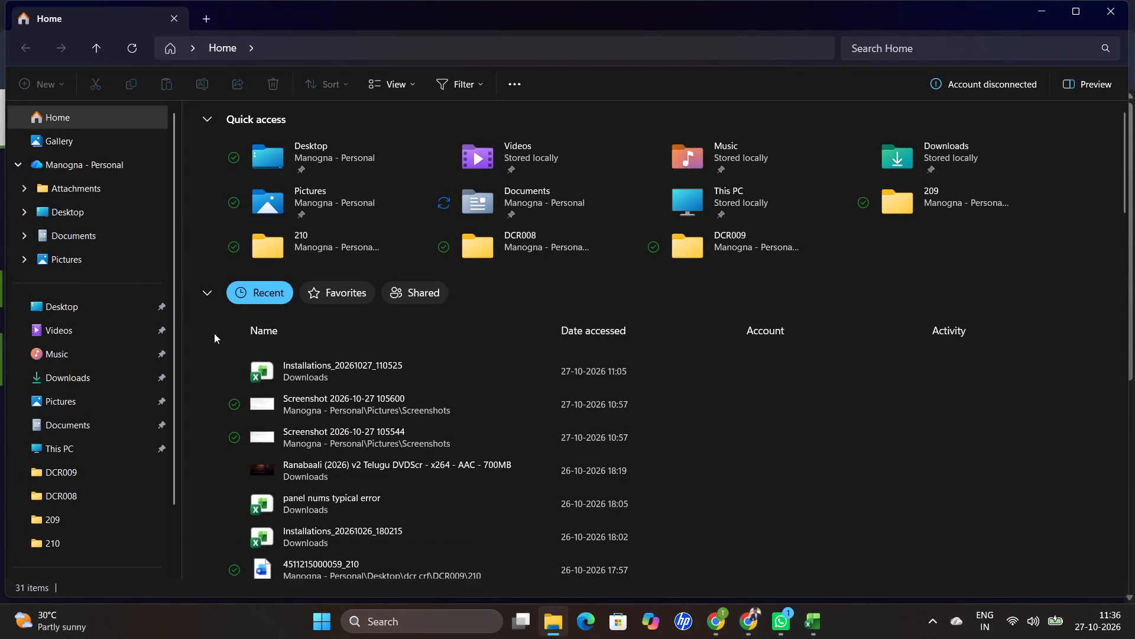
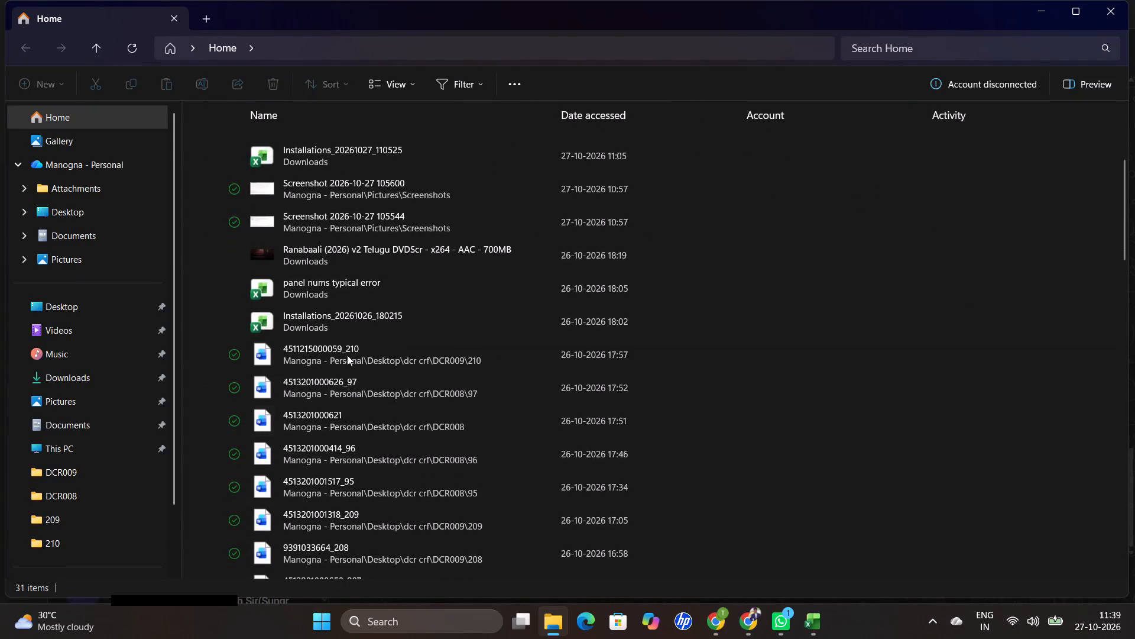
scroll(349, 355, down, 4)
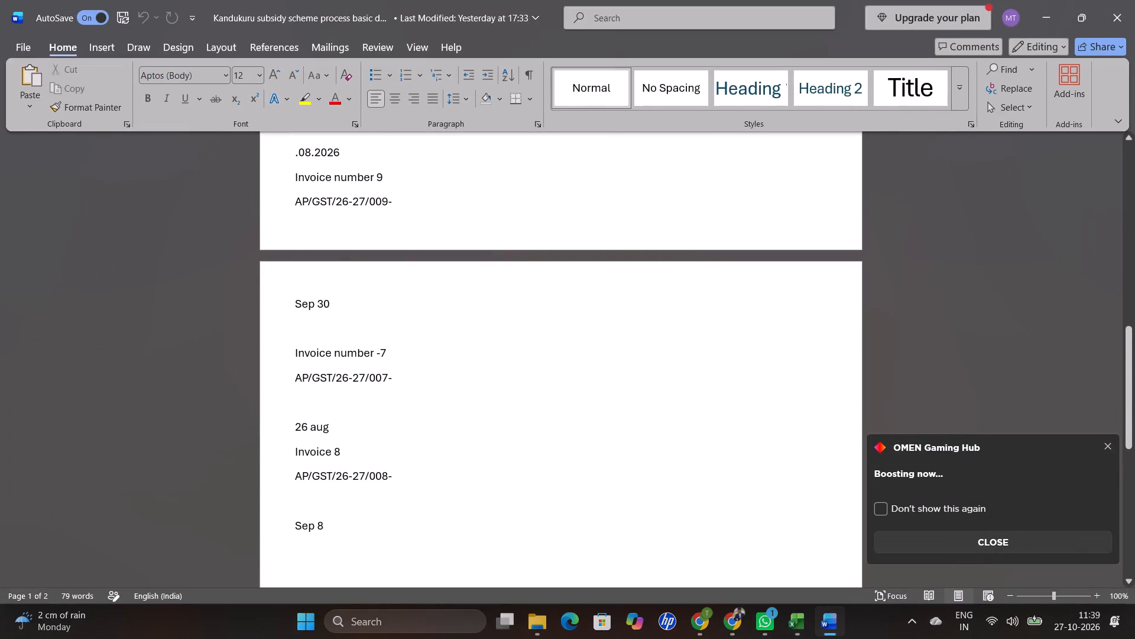
scroll(513, 319, down, 3)
scroll(559, 378, up, 2)
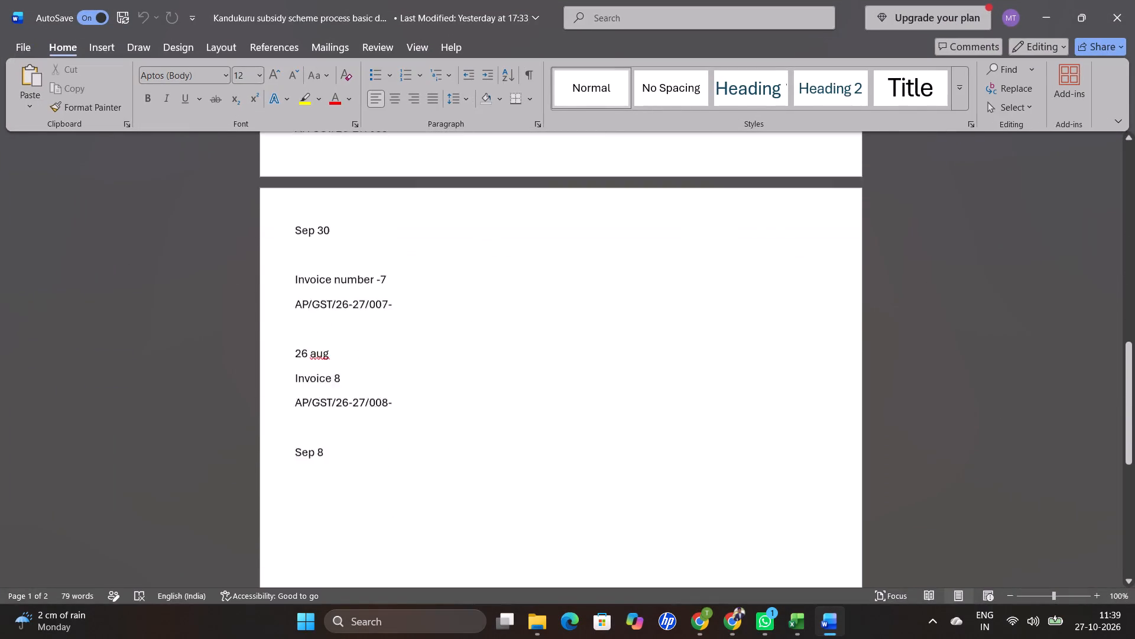
scroll(559, 378, up, 8)
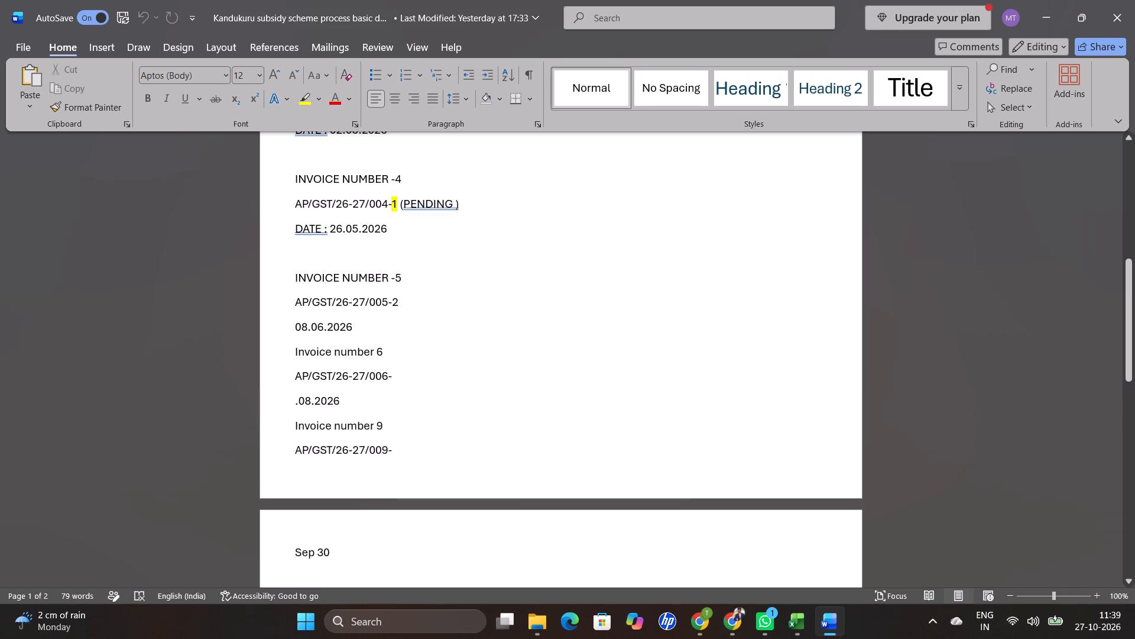
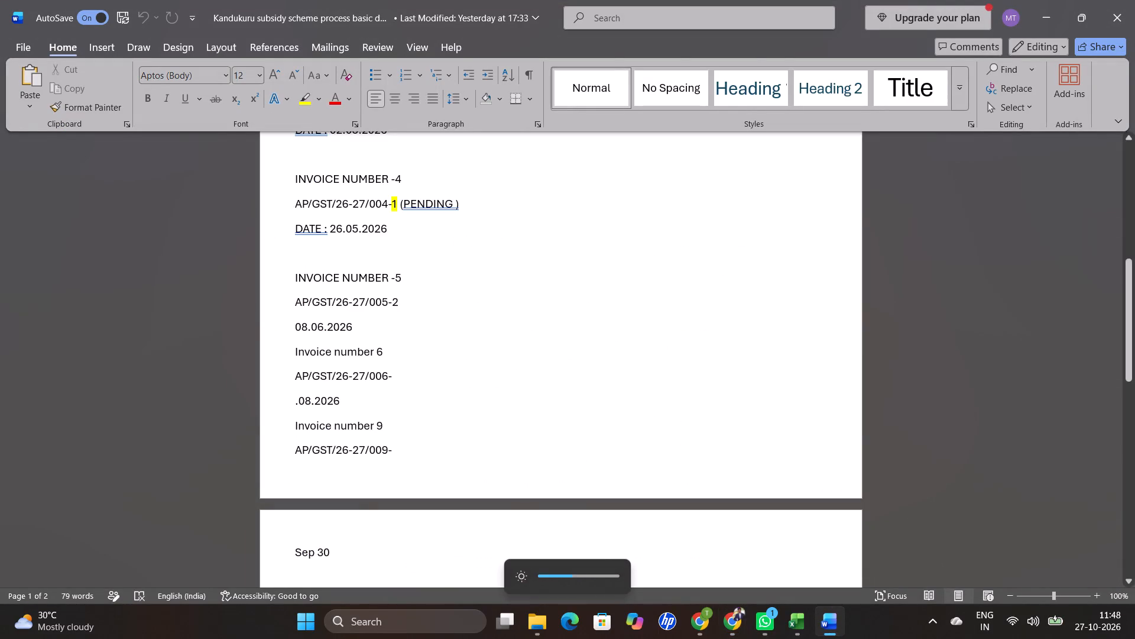
Copy the customer name "Andhra Pradesh Central Power Distribution Corporation Limited" from the Word document into the DCR form's Customer Name in Chrome.
scroll(497, 396, up, 15)
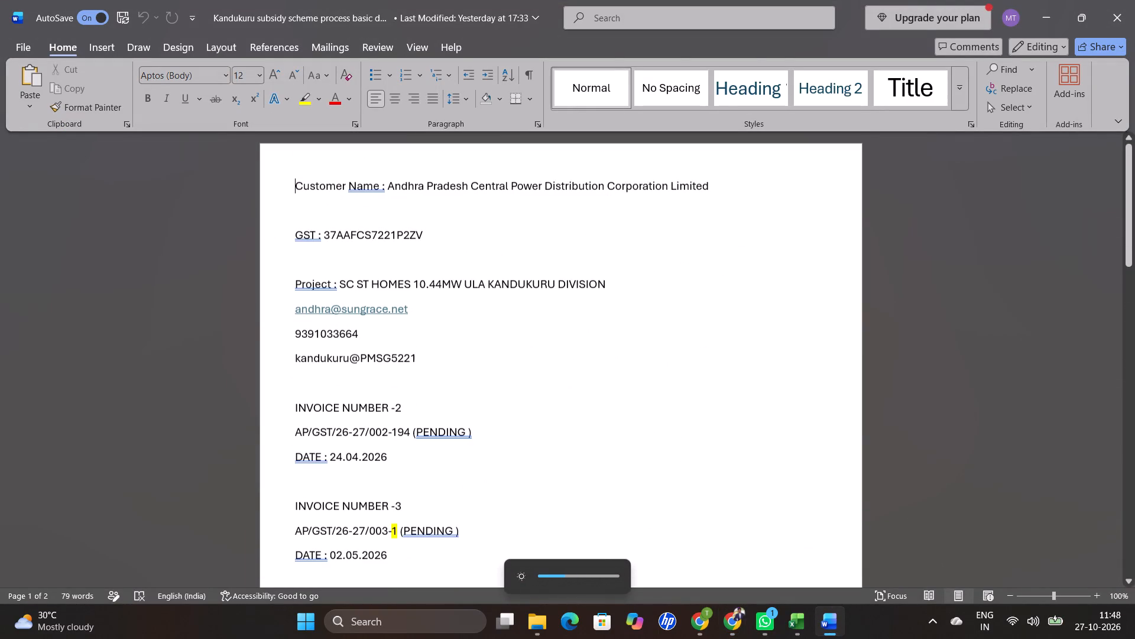
scroll(497, 396, up, 5)
drag(390, 185, 527, 180)
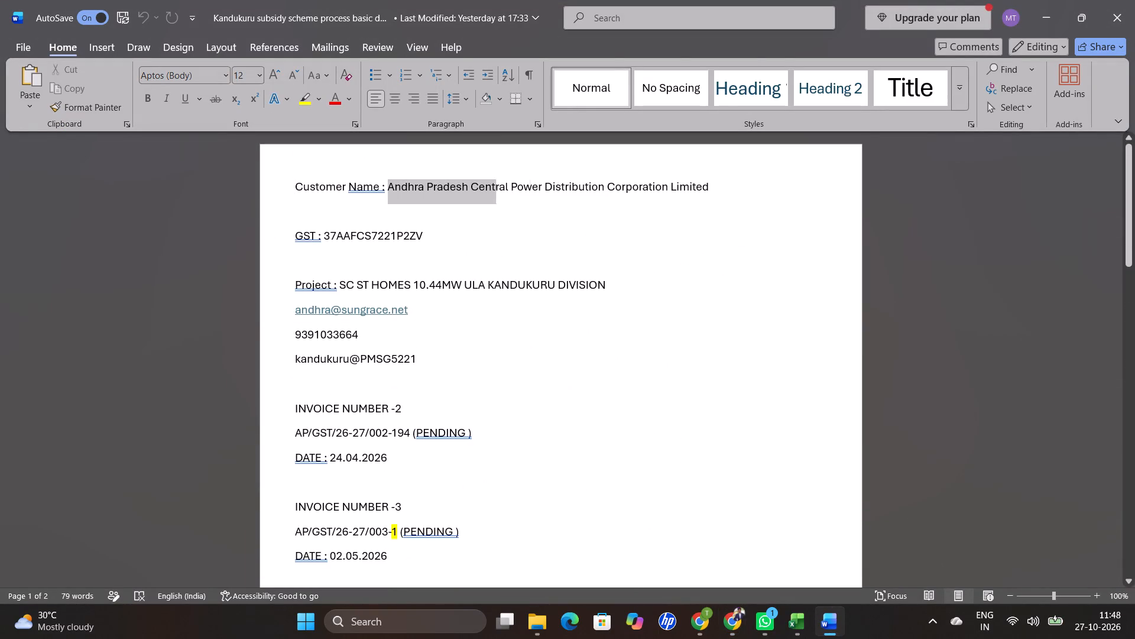
drag(527, 180, 729, 172)
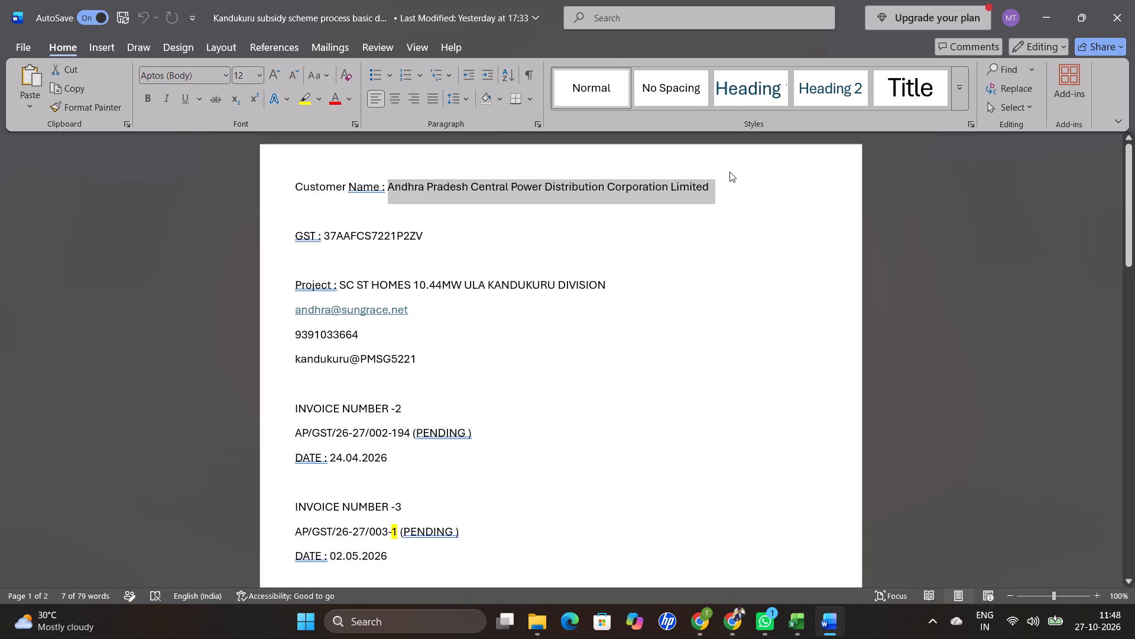
key(ctrl+c)
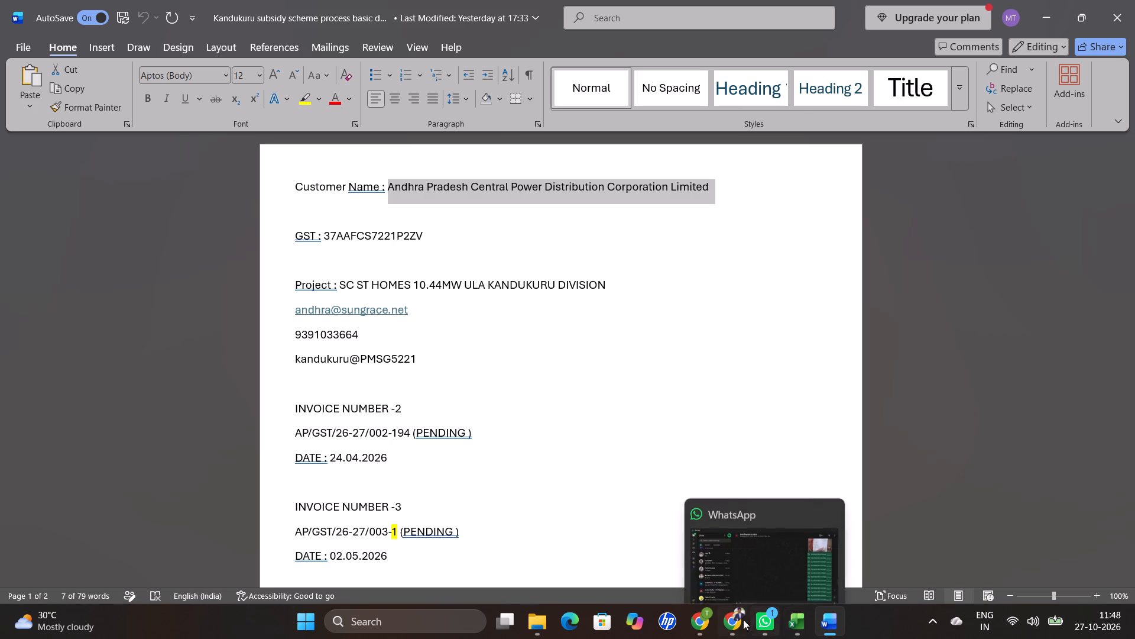
click(718, 546)
key(ctrl+v)
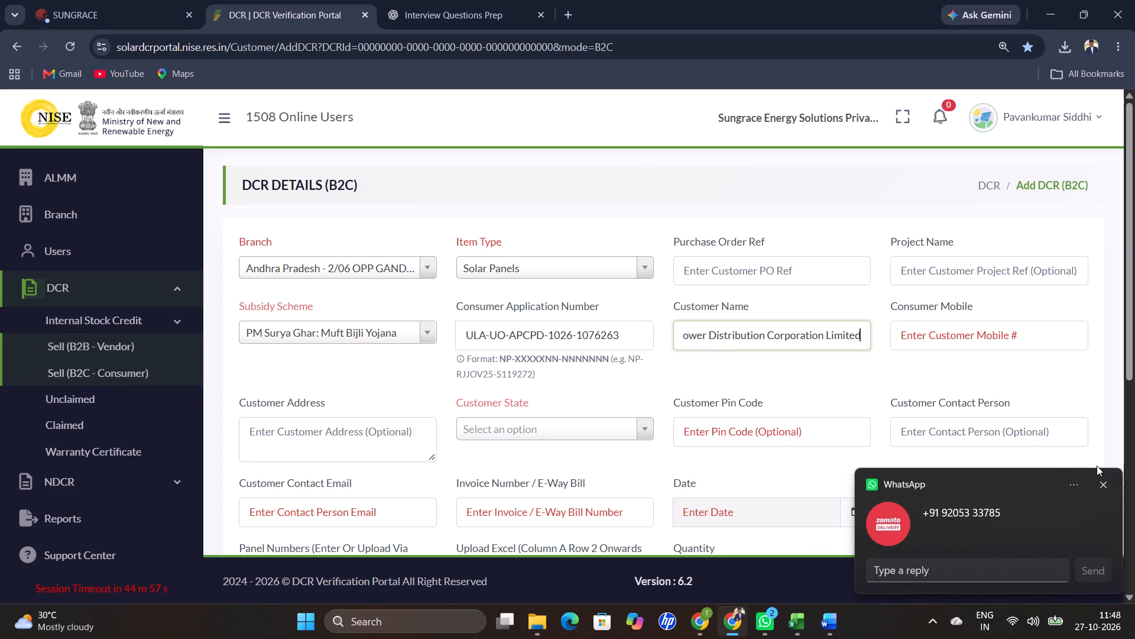
click(1104, 481)
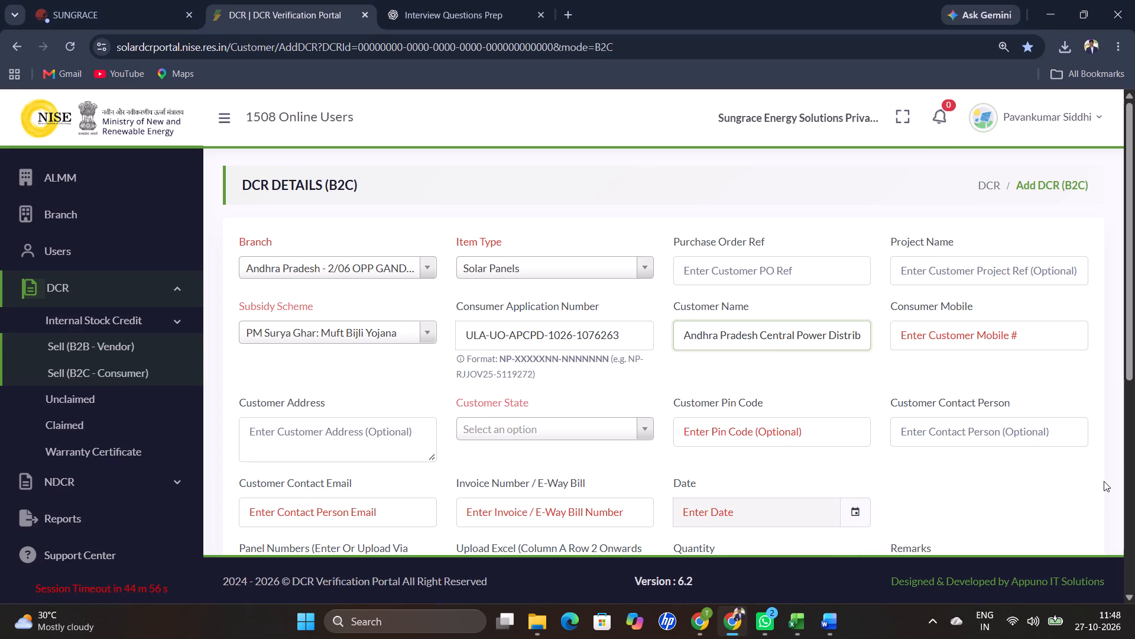
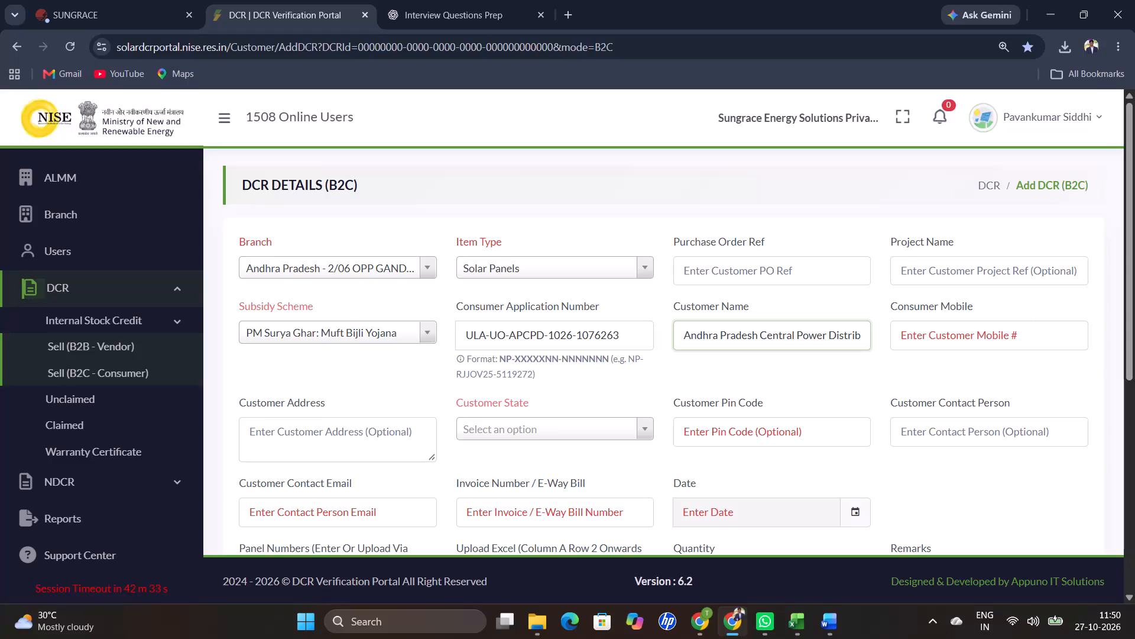
Fill the Project Name field with "SC ST HOMES 10.44MW ULA KANDUKURU DIVISION" copied from the Kandukuru Word document.
click(937, 266)
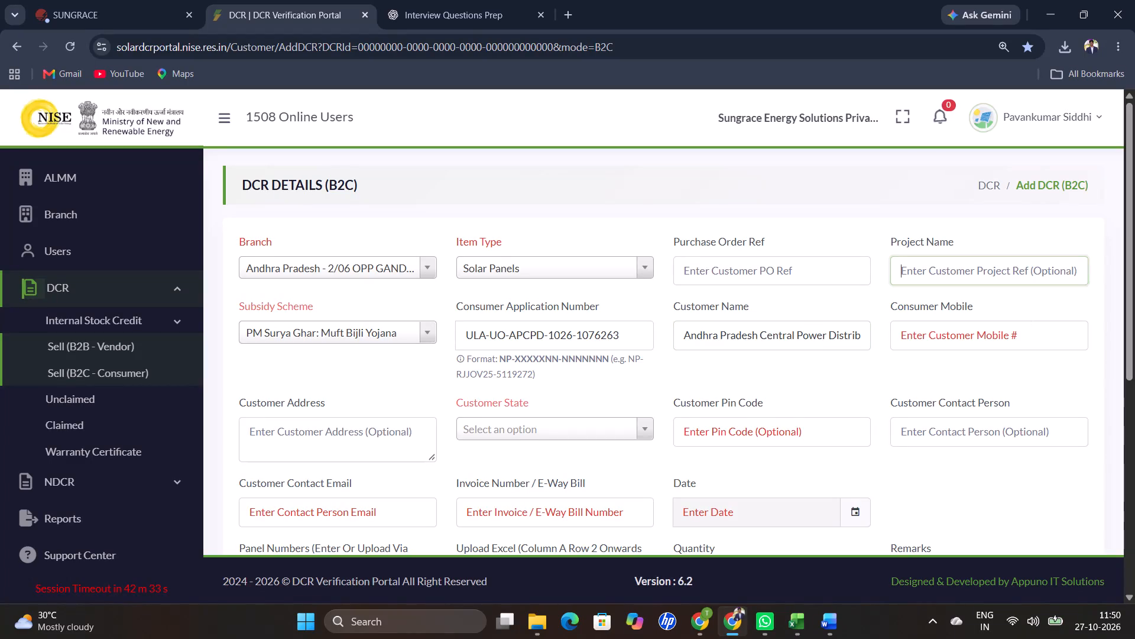
click(807, 559)
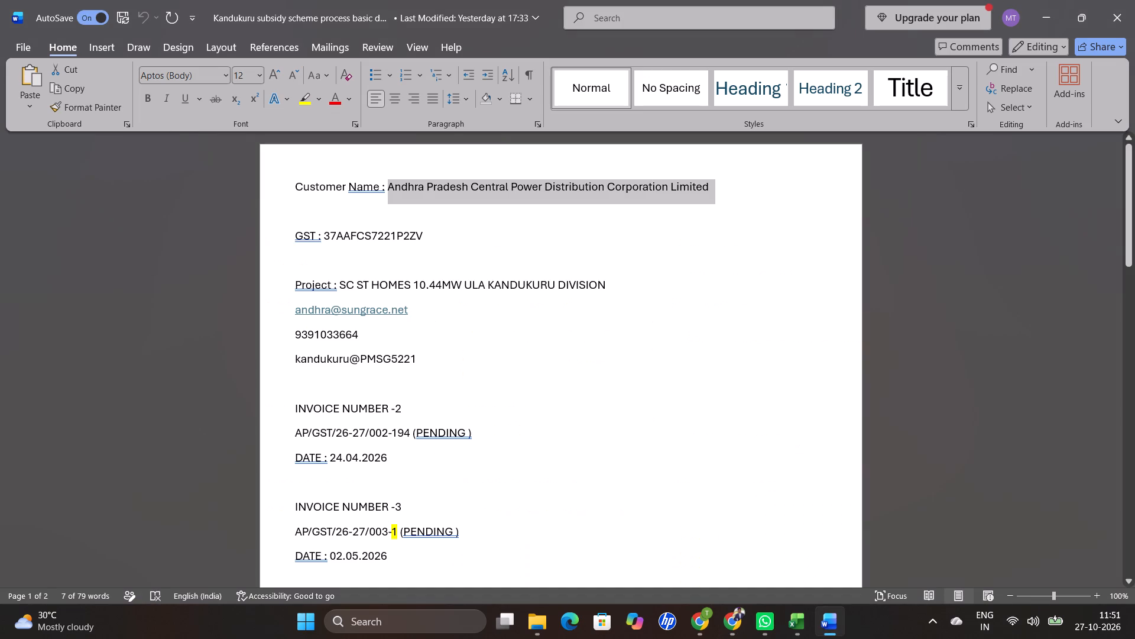
drag(344, 283, 631, 289)
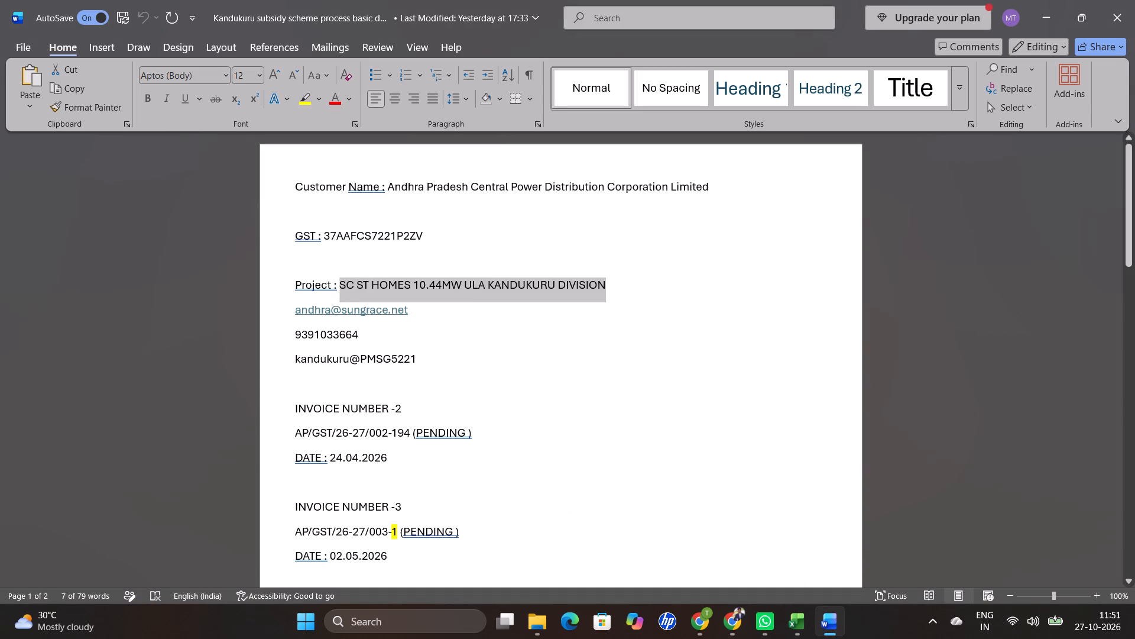
drag(631, 289, 634, 294)
click(634, 294)
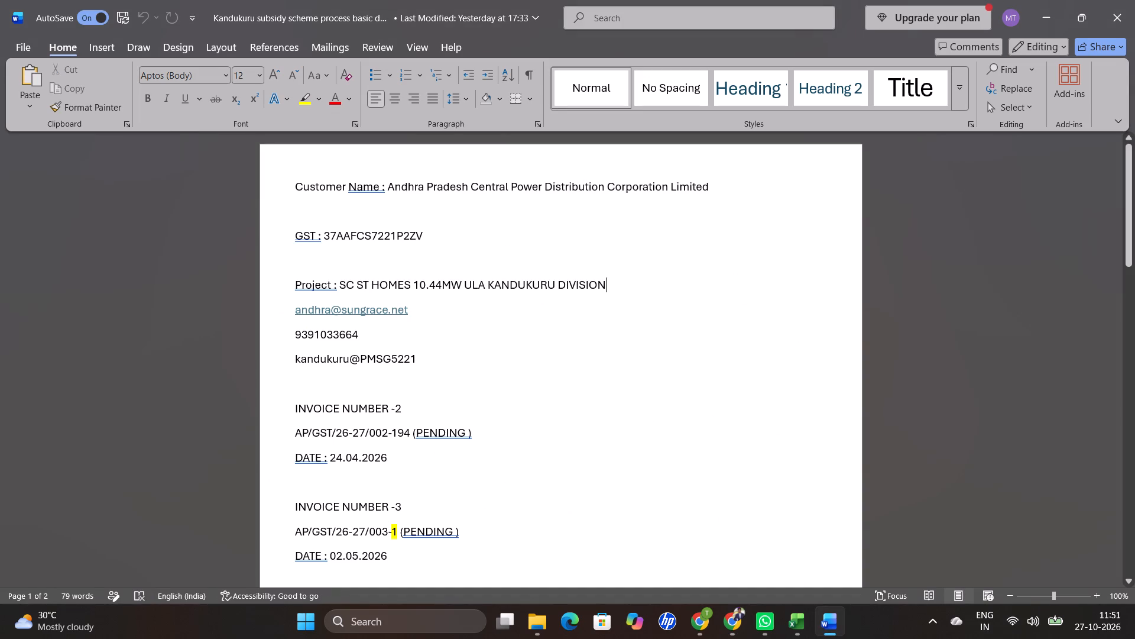
drag(340, 283, 633, 289)
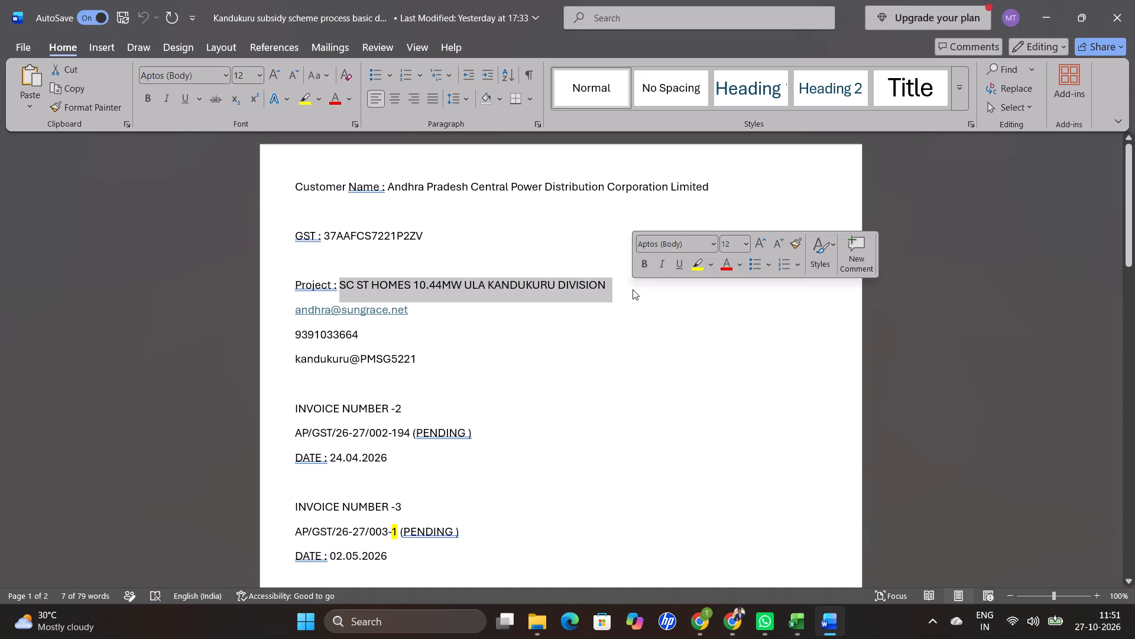
key(ctrl+c)
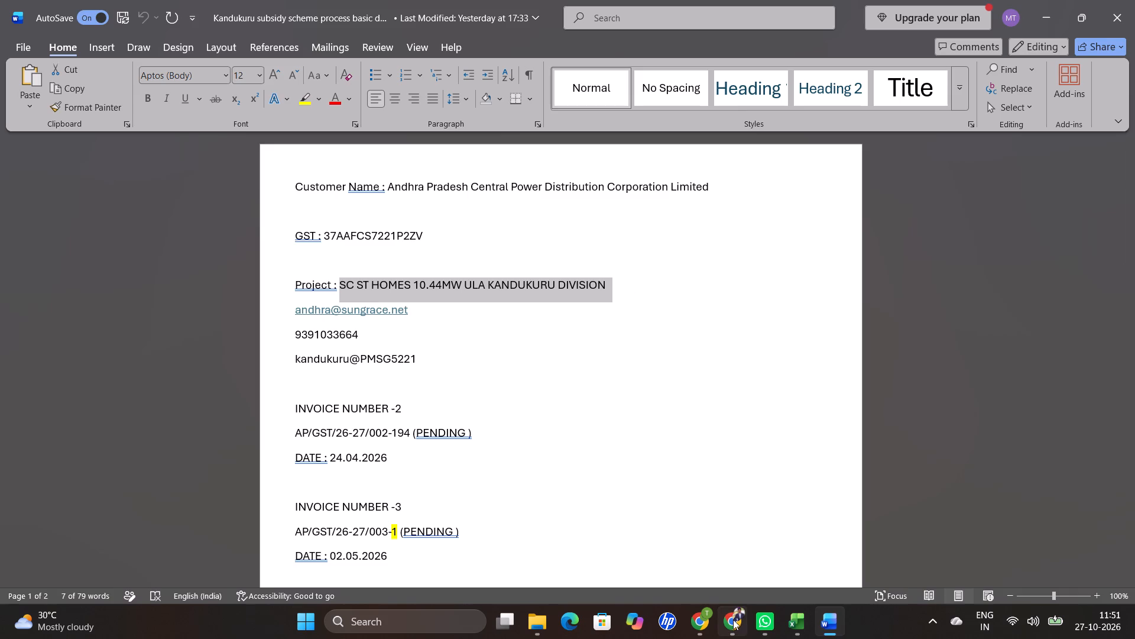
click(711, 544)
key(ctrl+v)
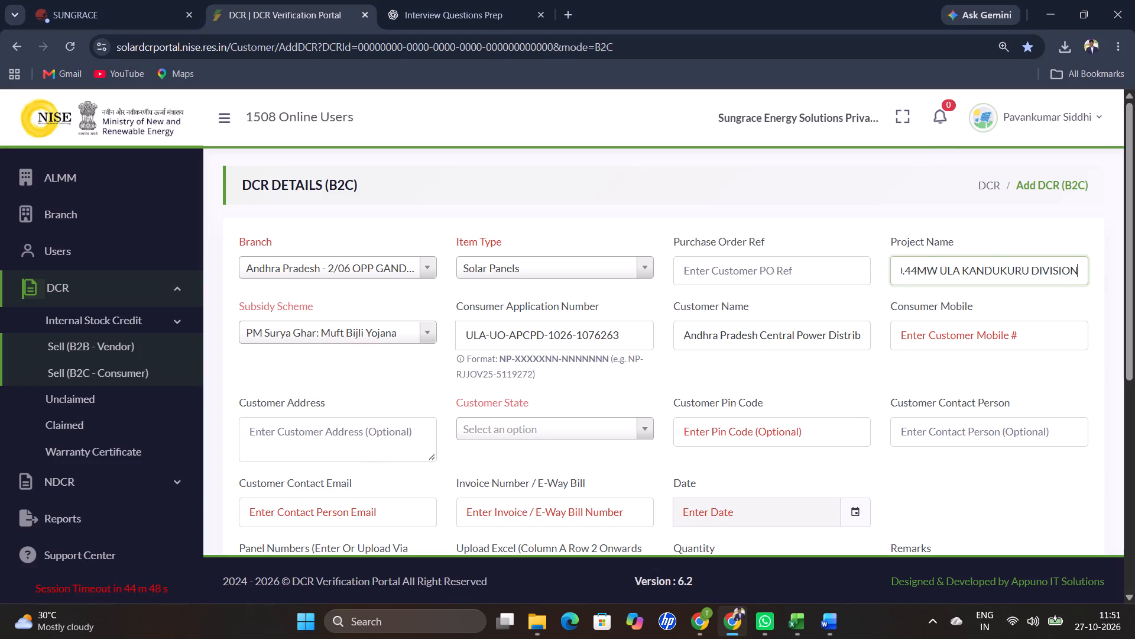
Copy the phone number from the Kandukuru Word document for the Consumer Mobile field.
click(942, 341)
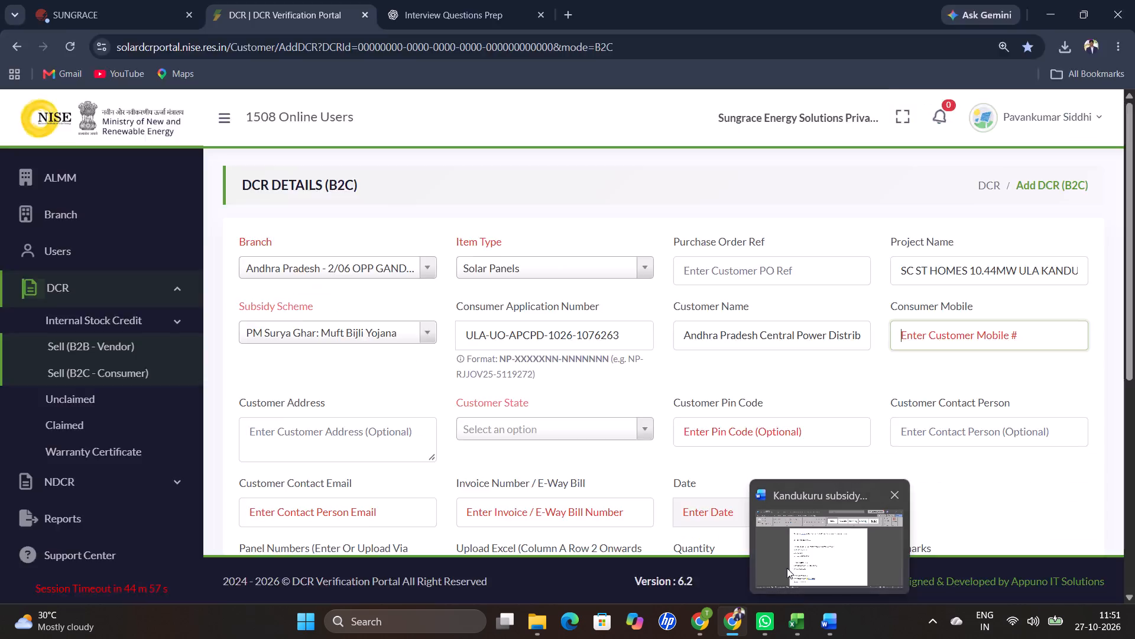
click(787, 568)
drag(292, 337, 417, 338)
key(ctrl+c)
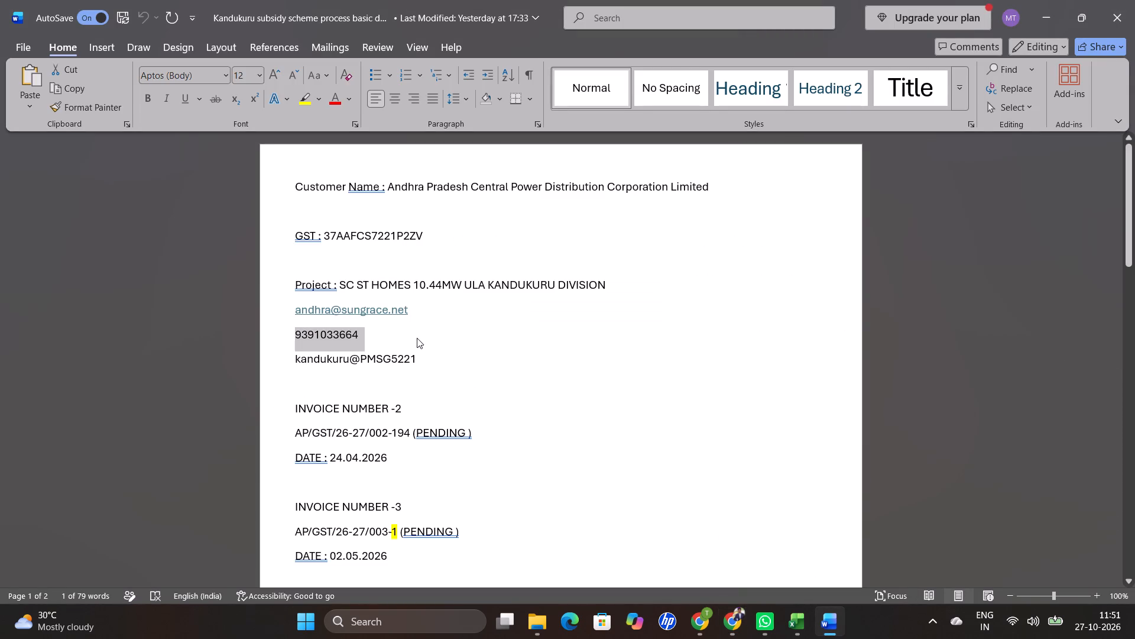
Switch to the DCR Verification Portal and fill the Consumer Mobile field with the copied phone number.
click(725, 624)
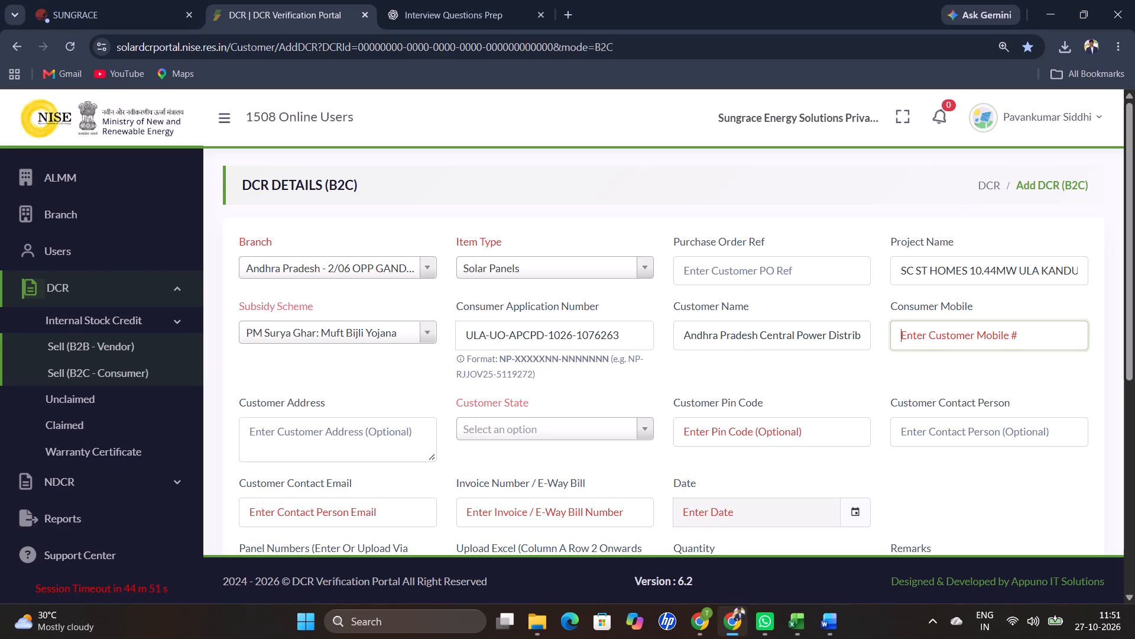
key(ctrl+v)
Set the Customer State to Andhra Pradesh (37).
scroll(626, 399, down, 1)
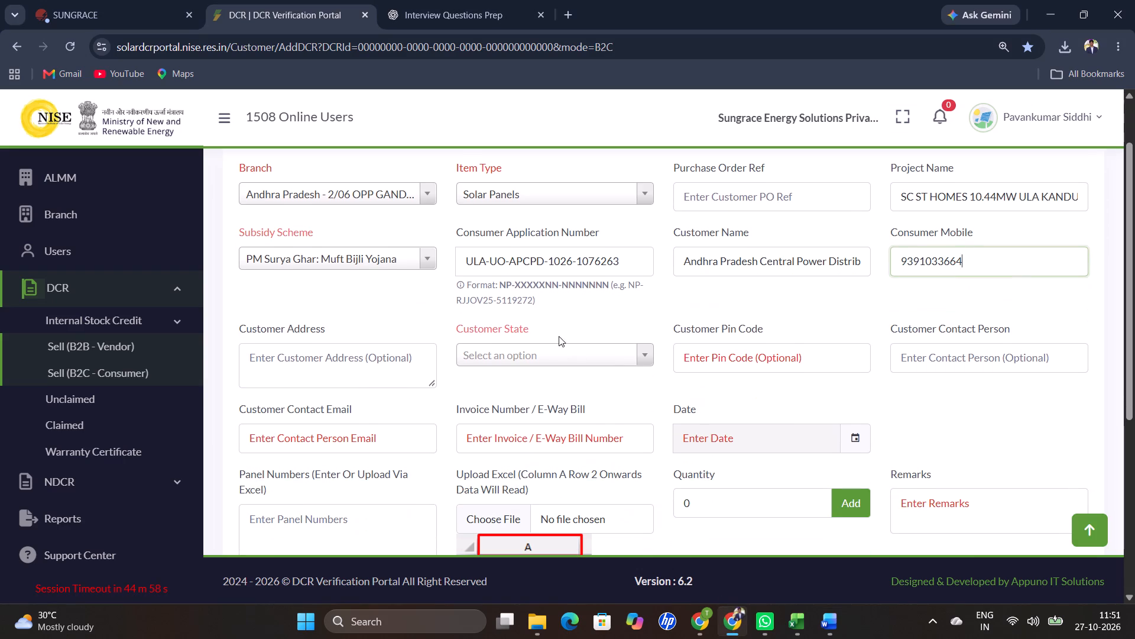
click(559, 344)
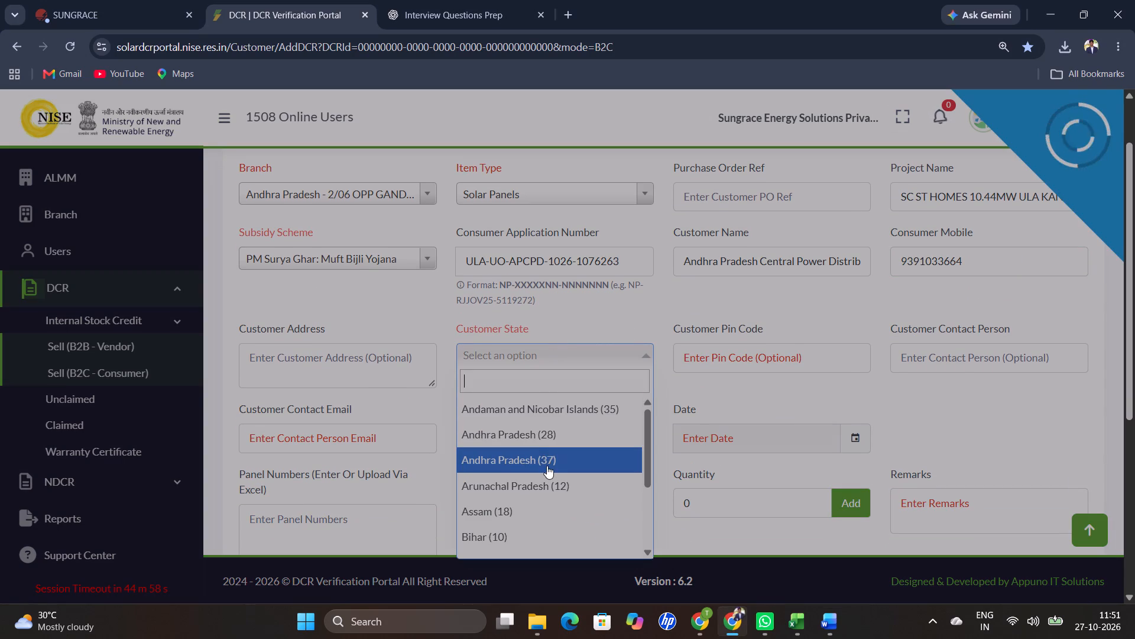
click(547, 464)
Switch to the Kandukuru Word document to get the email address for the Customer Contact Email field.
click(393, 435)
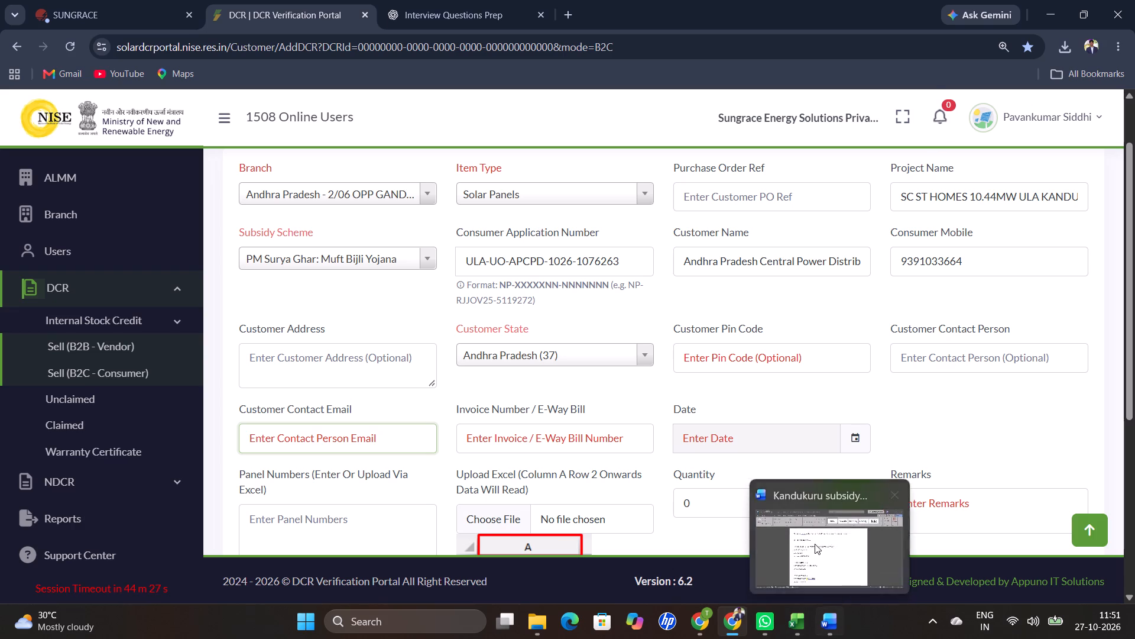
click(812, 540)
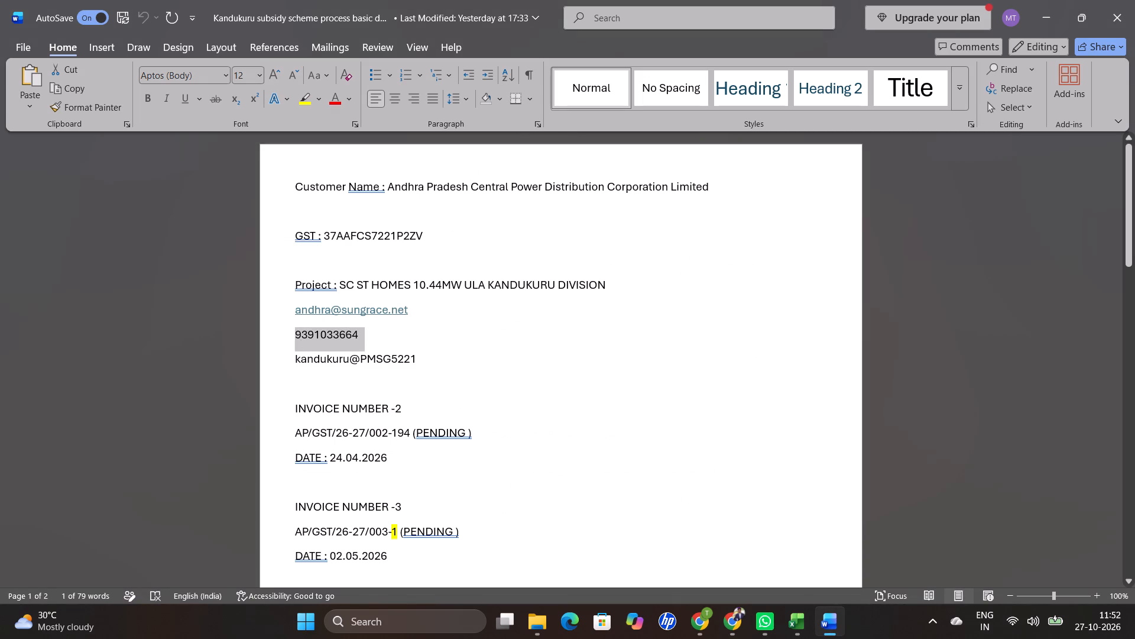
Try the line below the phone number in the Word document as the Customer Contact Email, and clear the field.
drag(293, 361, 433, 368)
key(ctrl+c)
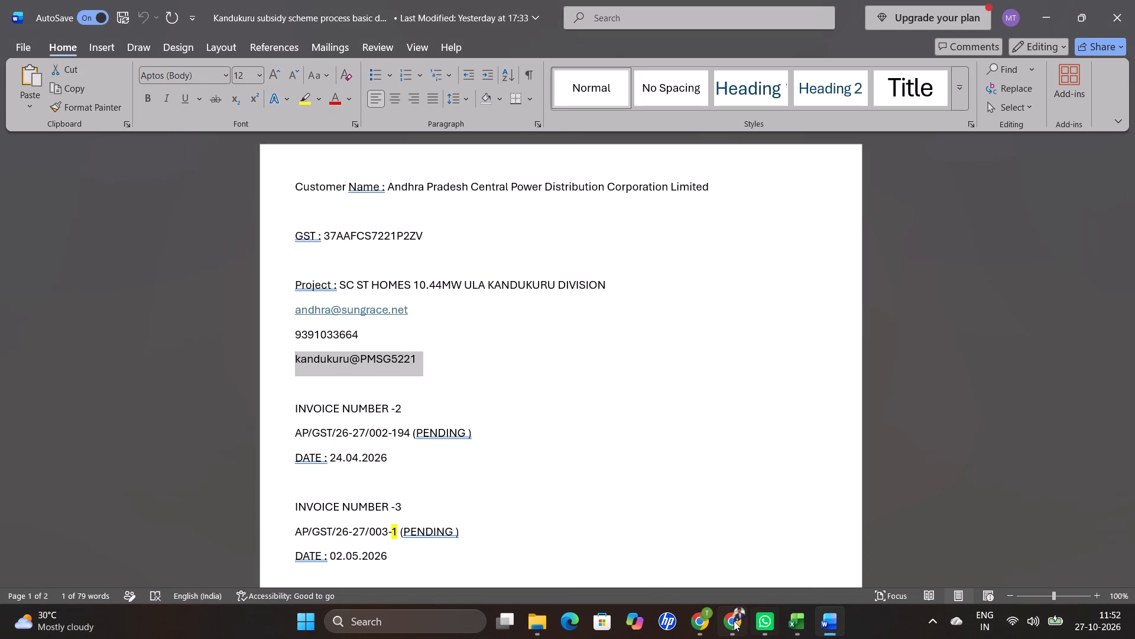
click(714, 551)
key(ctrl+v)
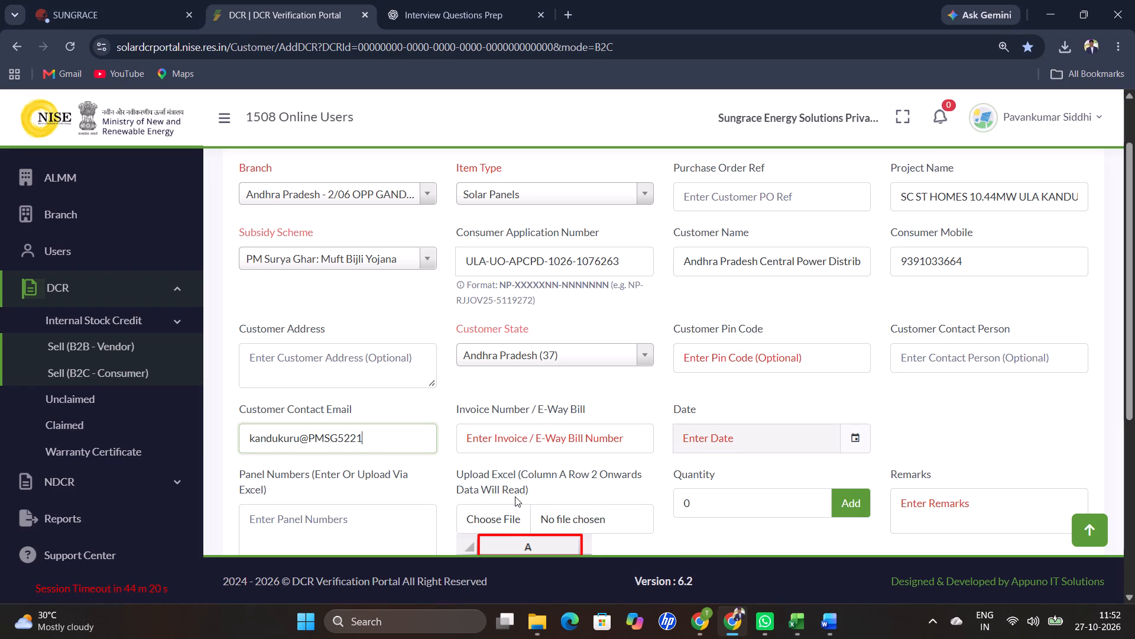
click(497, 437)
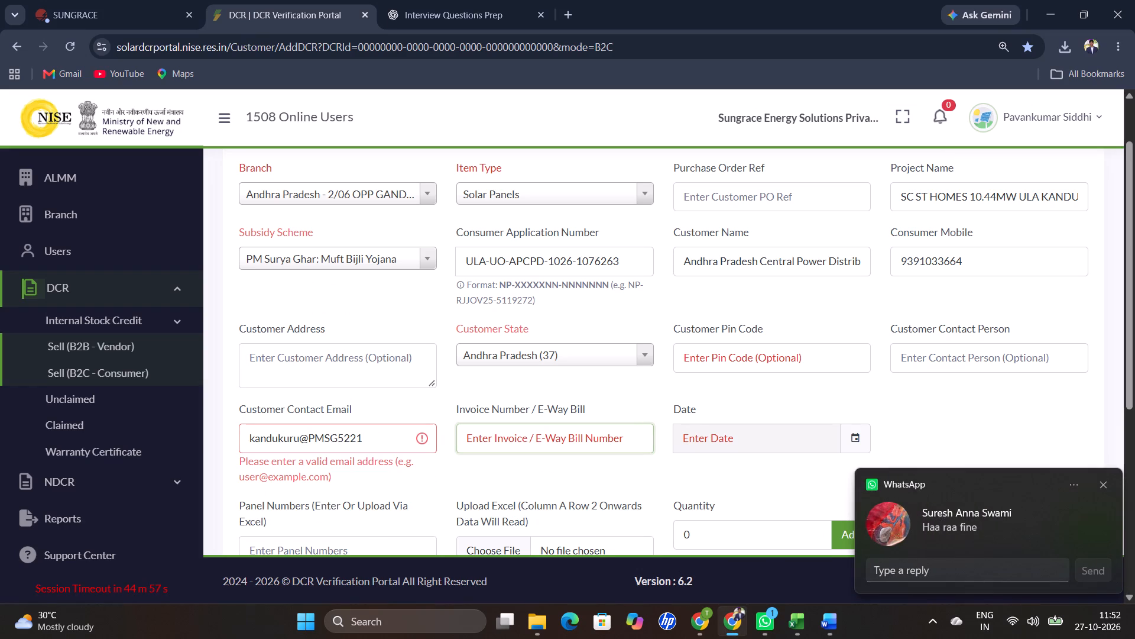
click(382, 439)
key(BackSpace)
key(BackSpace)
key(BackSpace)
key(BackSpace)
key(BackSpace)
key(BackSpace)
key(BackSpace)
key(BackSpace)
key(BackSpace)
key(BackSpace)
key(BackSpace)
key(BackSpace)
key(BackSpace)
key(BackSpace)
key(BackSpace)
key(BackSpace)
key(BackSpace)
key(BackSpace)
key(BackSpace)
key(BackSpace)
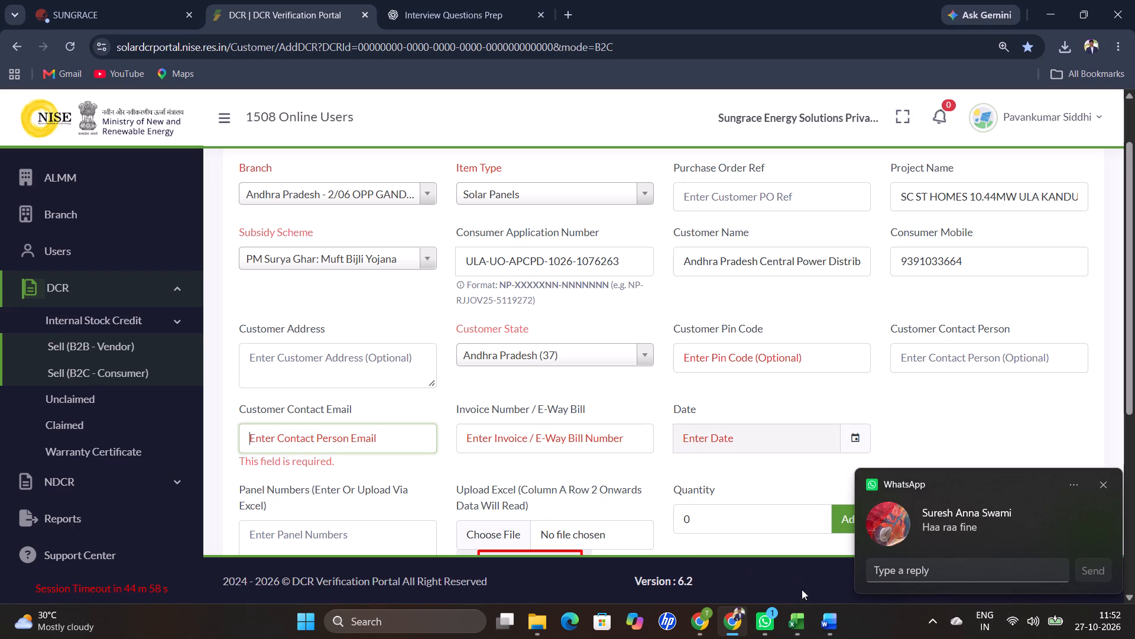
Fill the Customer Contact Email field with the Sungrace email address copied from the Word document.
click(810, 575)
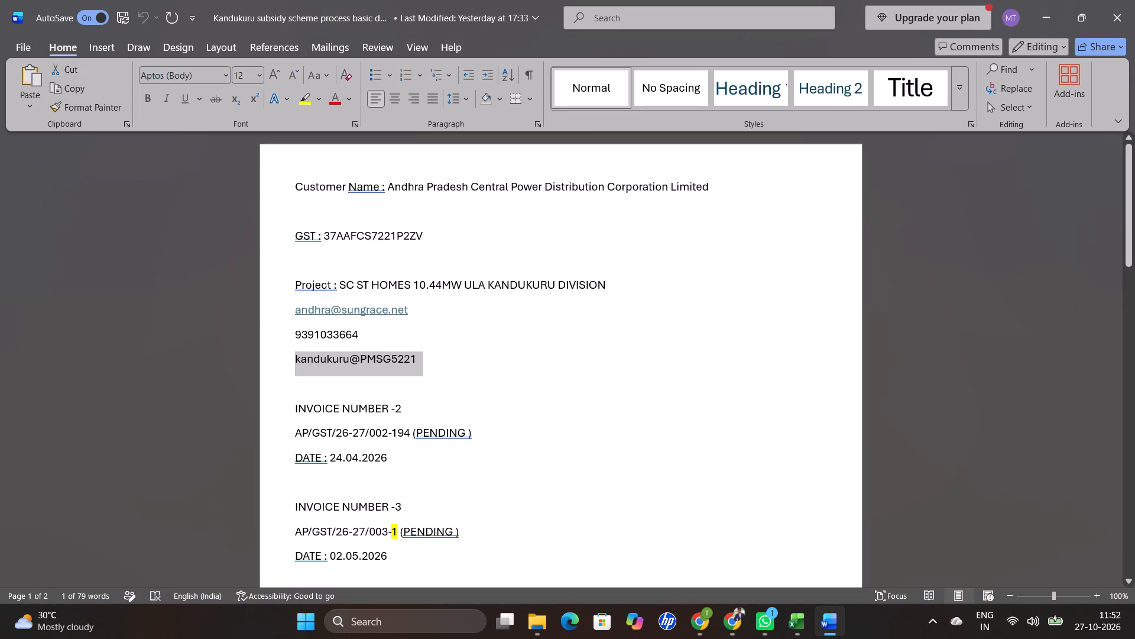
drag(289, 312, 443, 309)
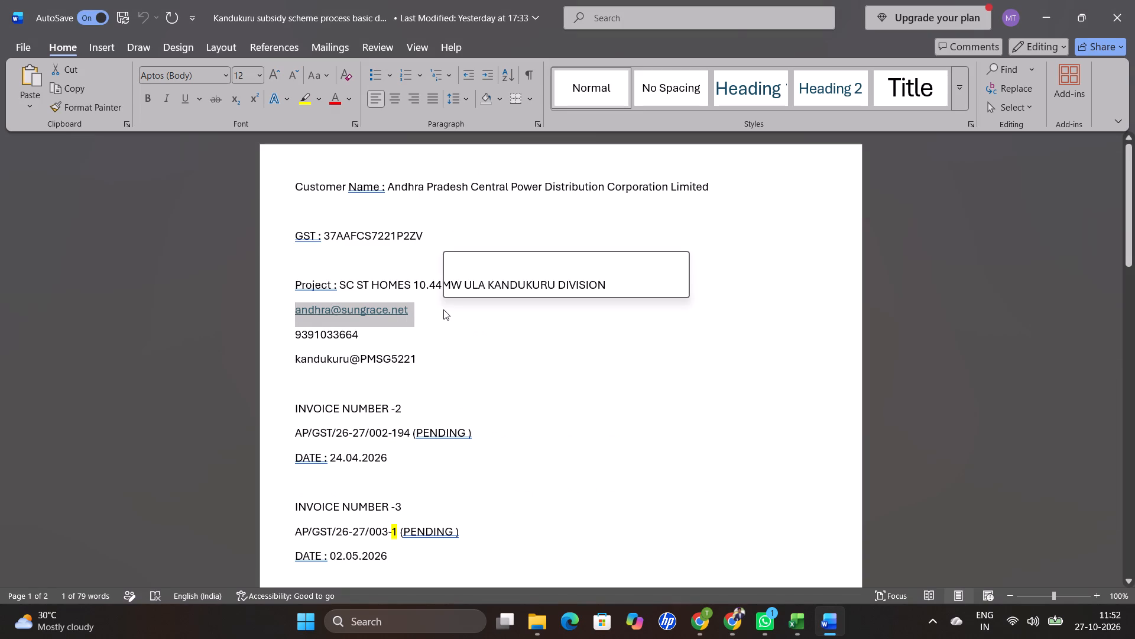
key(ctrl+c)
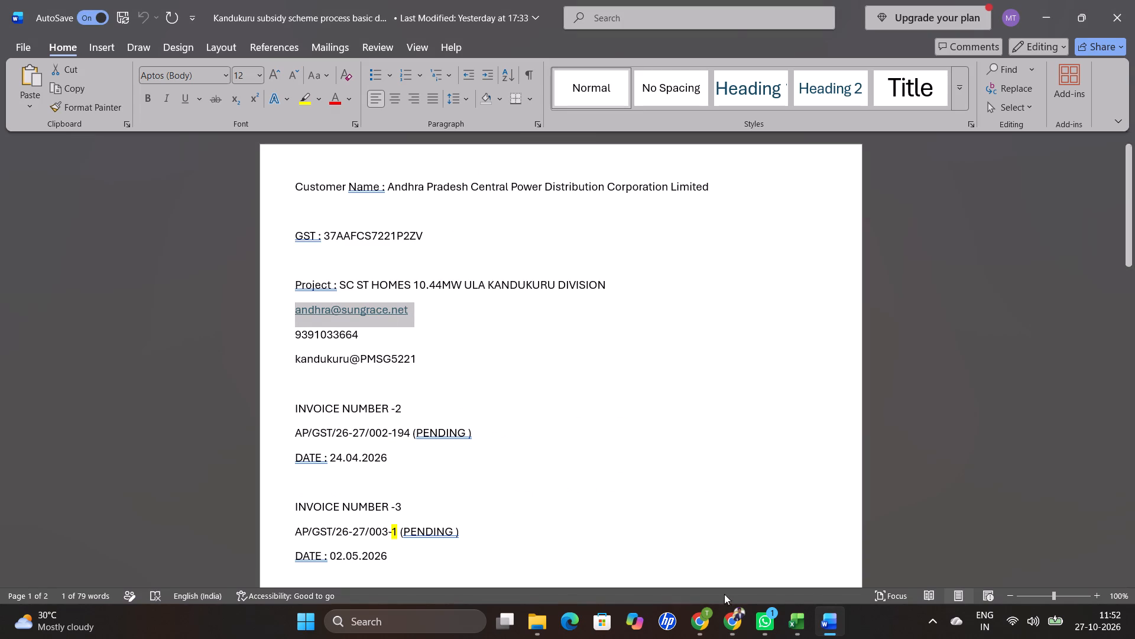
click(718, 554)
key(ctrl+v)
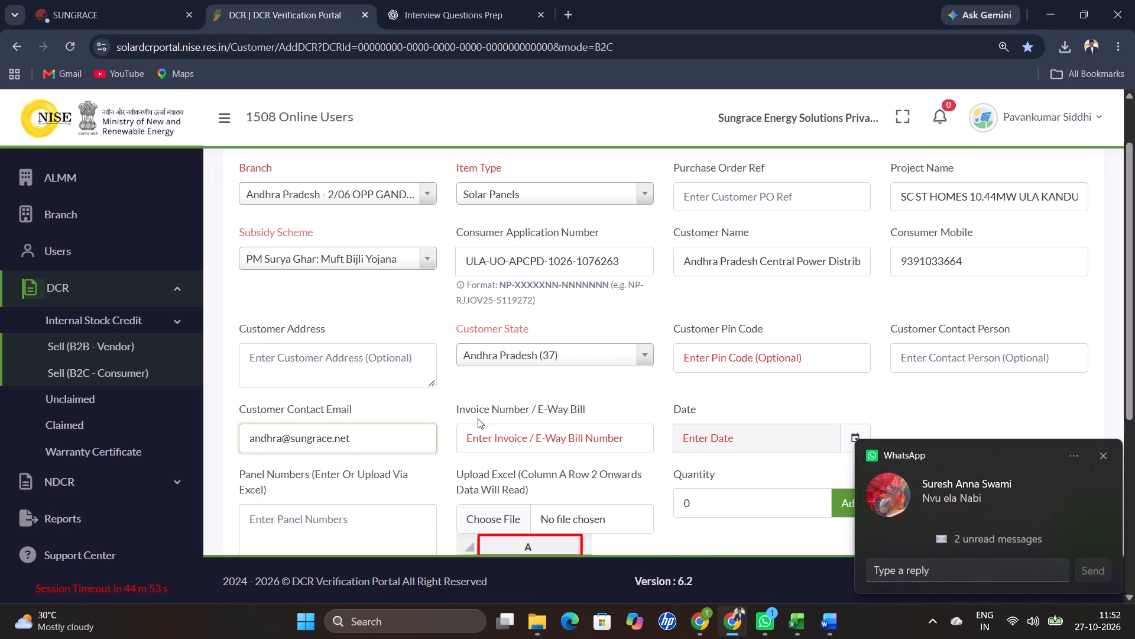
Fill the Invoice Number / E-Way Bill field with "AP/GST/26-27/007-", copied from invoice number 7 in the Word document.
click(520, 438)
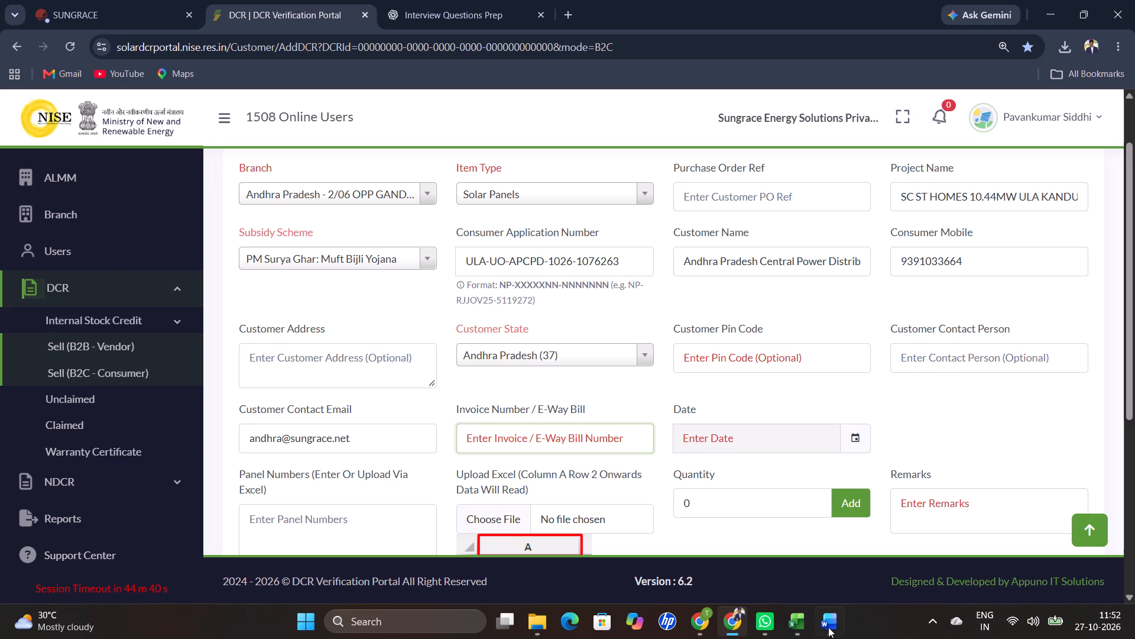
click(828, 542)
scroll(285, 385, down, 1)
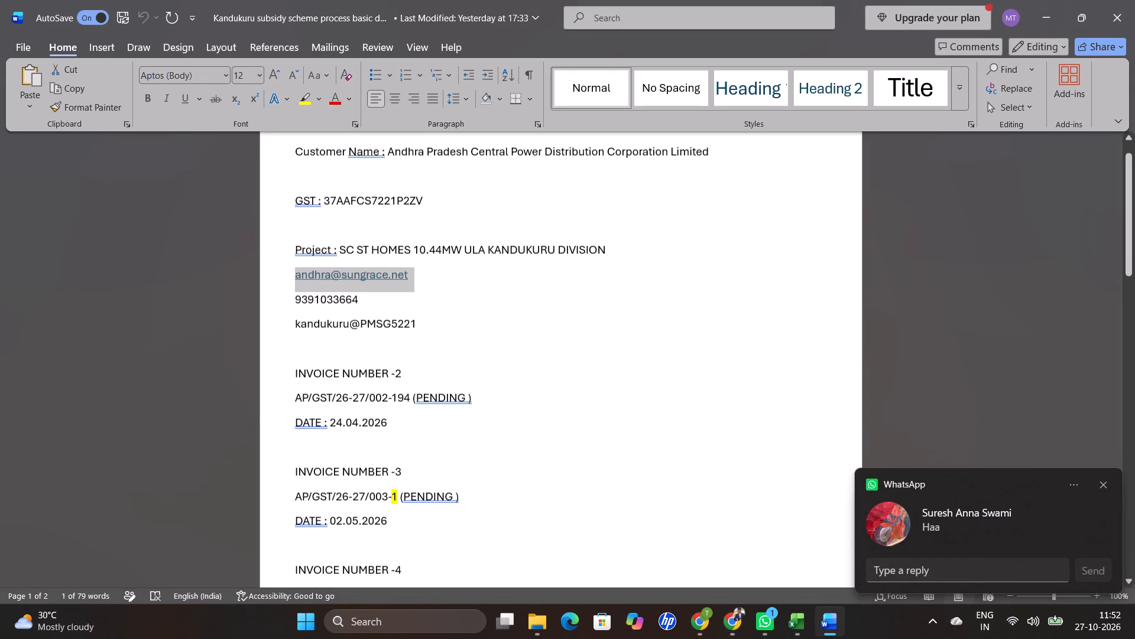
scroll(389, 419, down, 3)
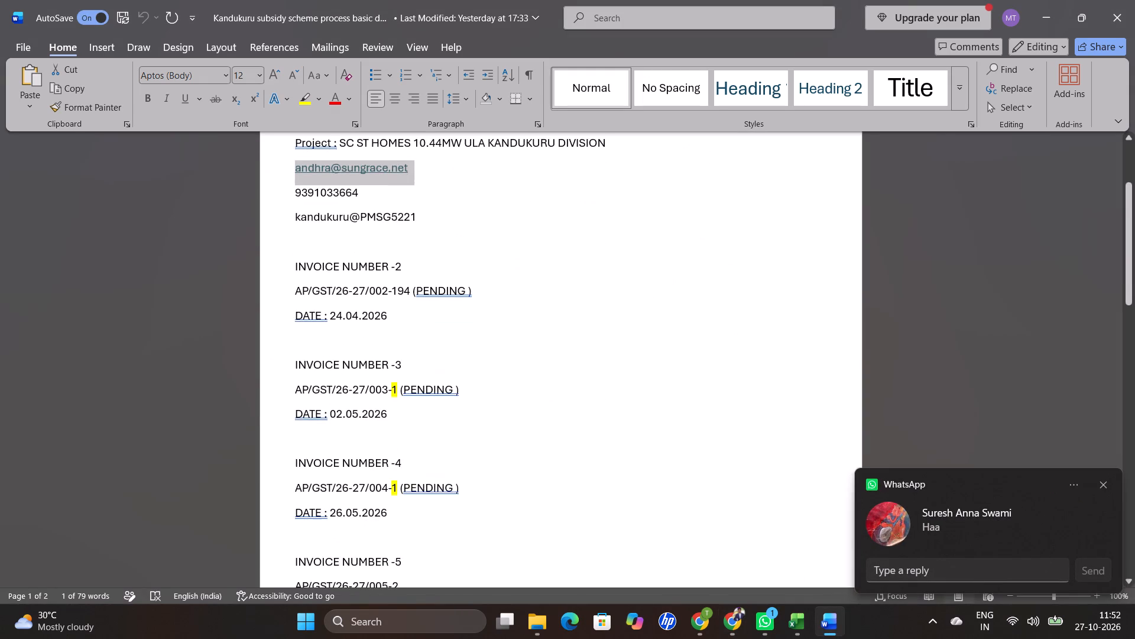
scroll(390, 419, down, 5)
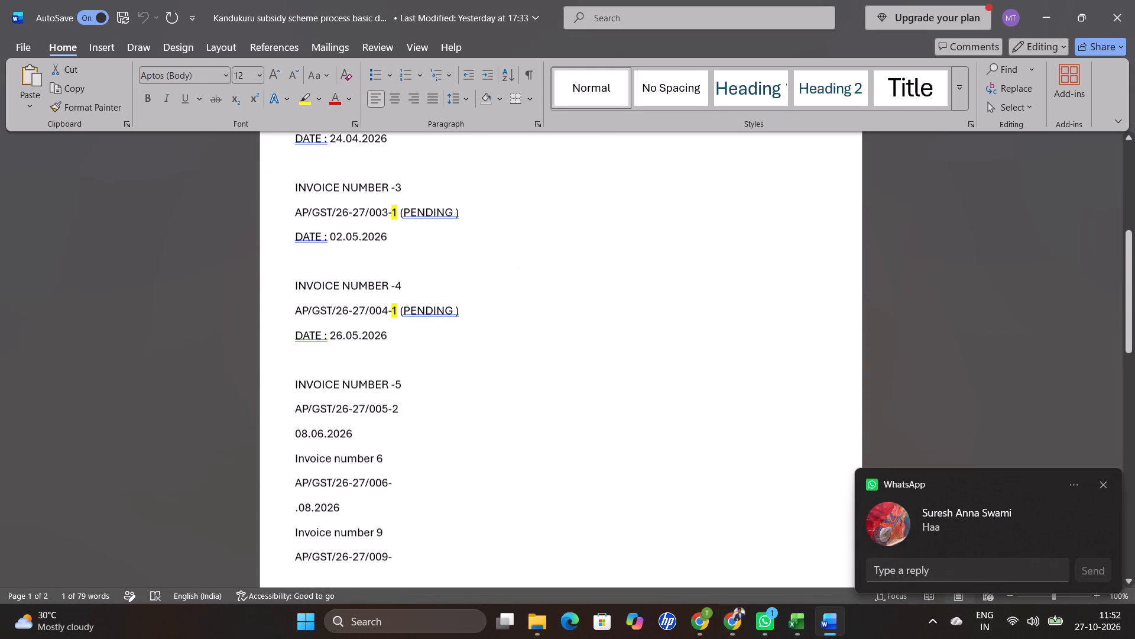
scroll(349, 463, down, 2)
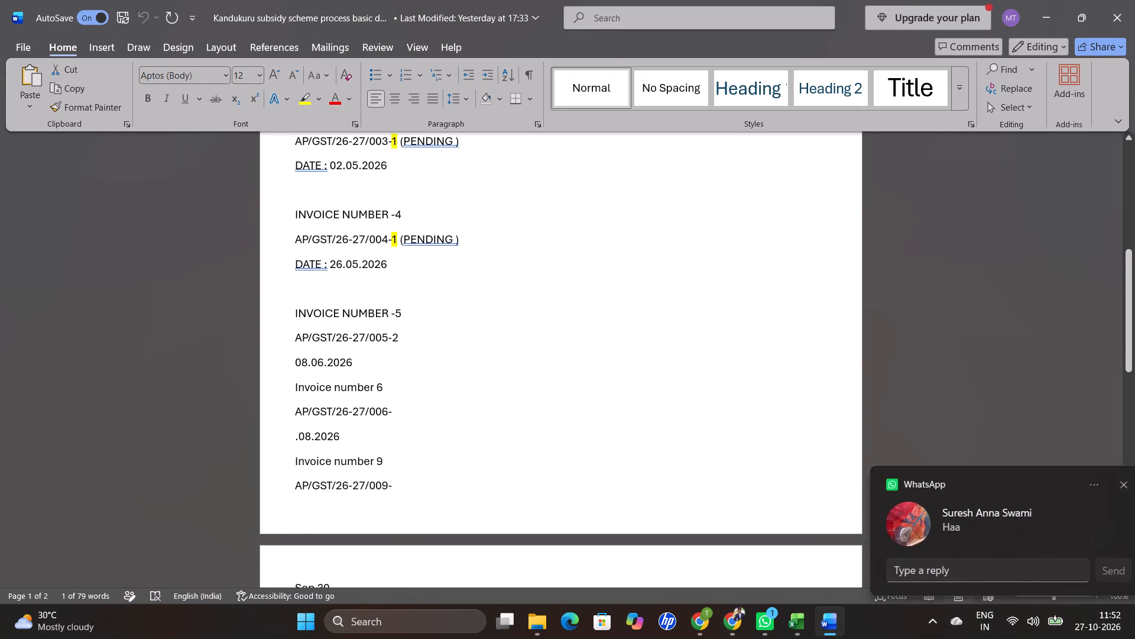
scroll(323, 459, down, 4)
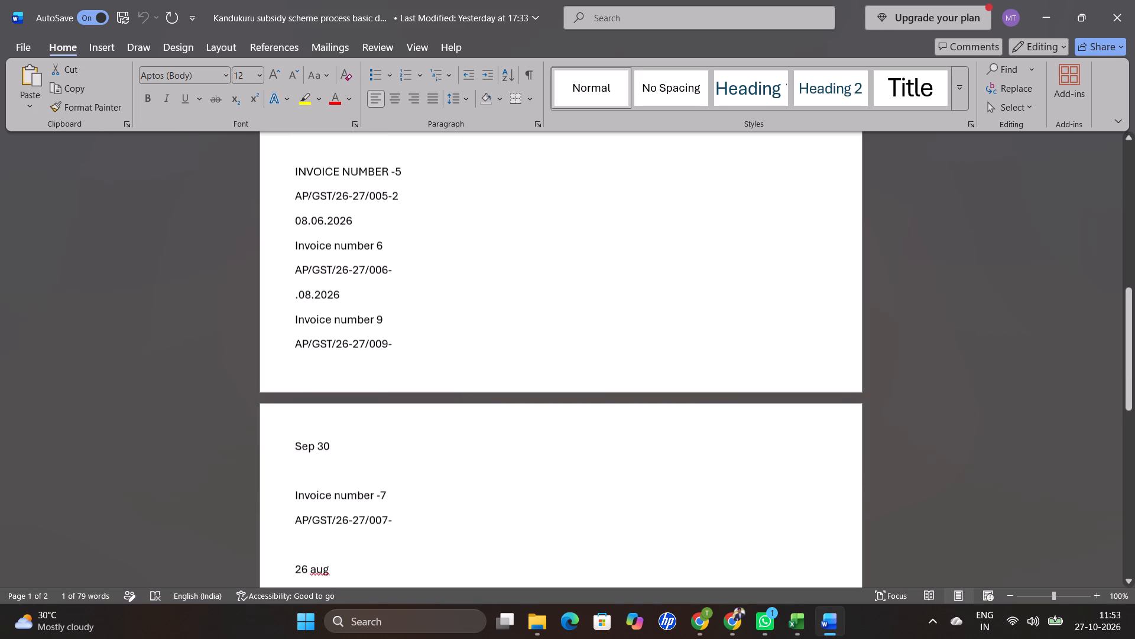
scroll(349, 461, down, 1)
drag(288, 487, 408, 490)
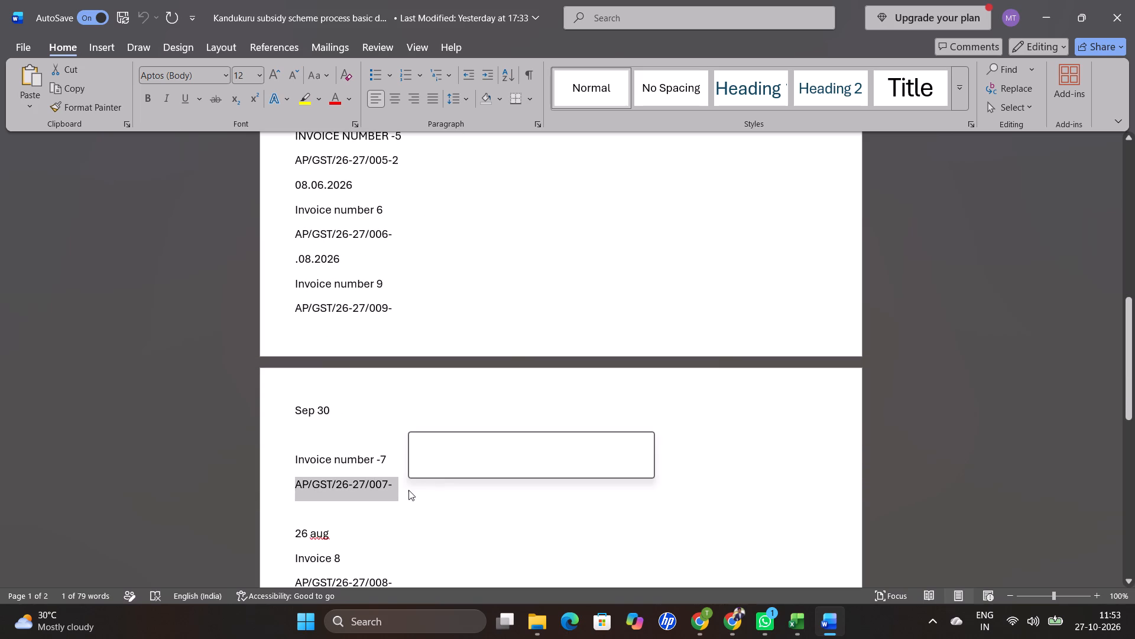
key(ctrl+c)
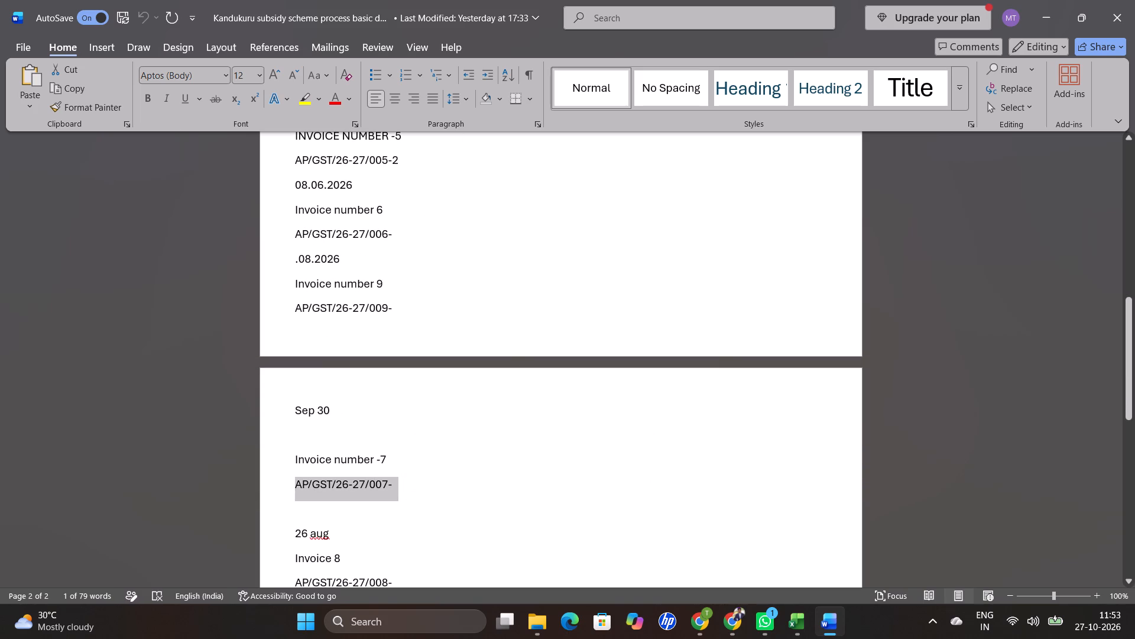
click(709, 541)
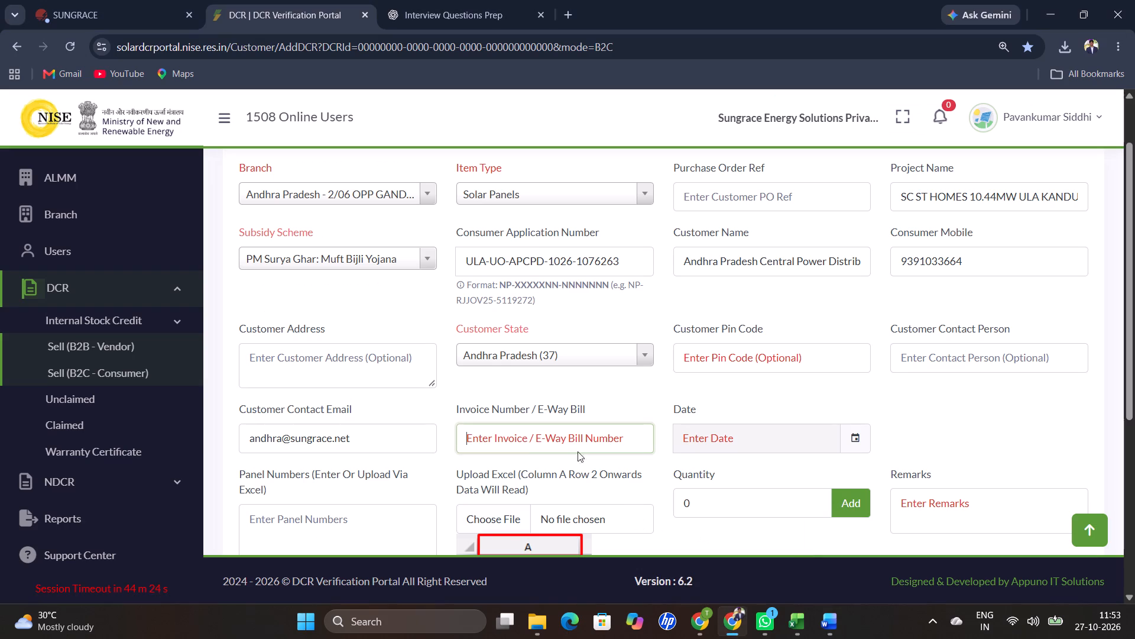
key(ctrl+v)
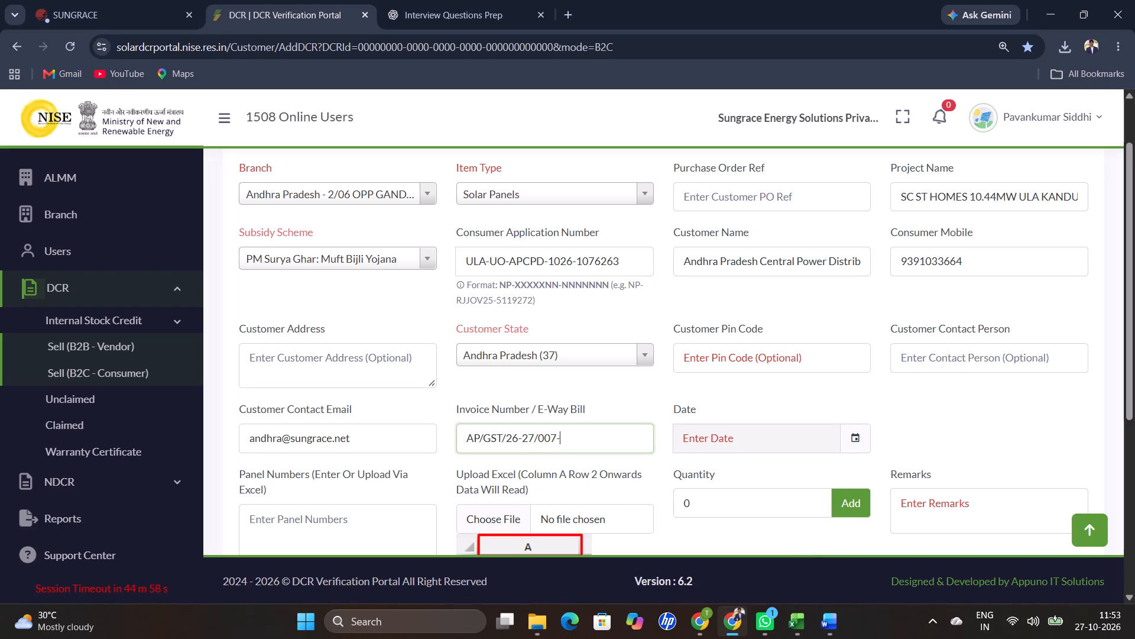
Switch to File Explorer.
click(531, 615)
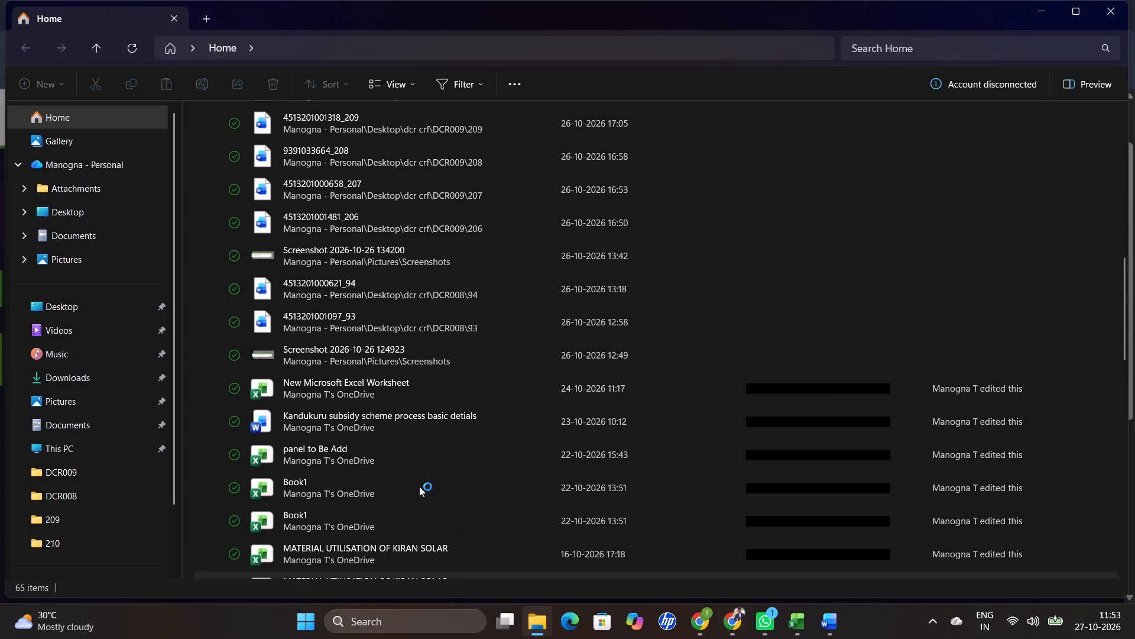
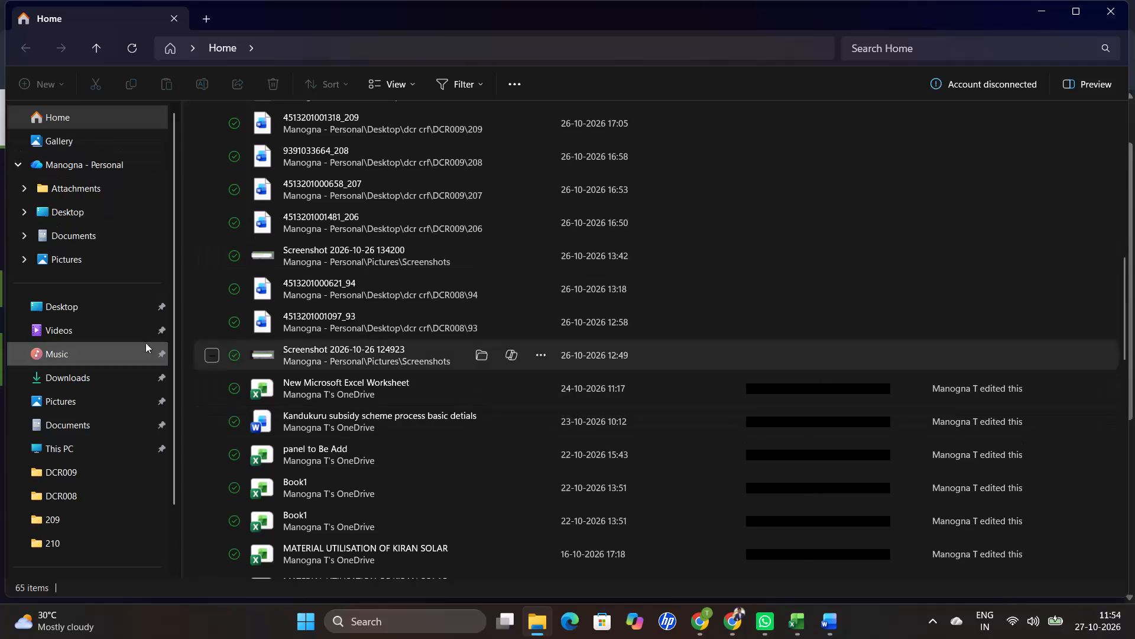
Check the numbered folders inside DCR7 in the dcr crf folder, and complete the portal's invoice number as "AP/GST/26-27/007-41".
click(98, 109)
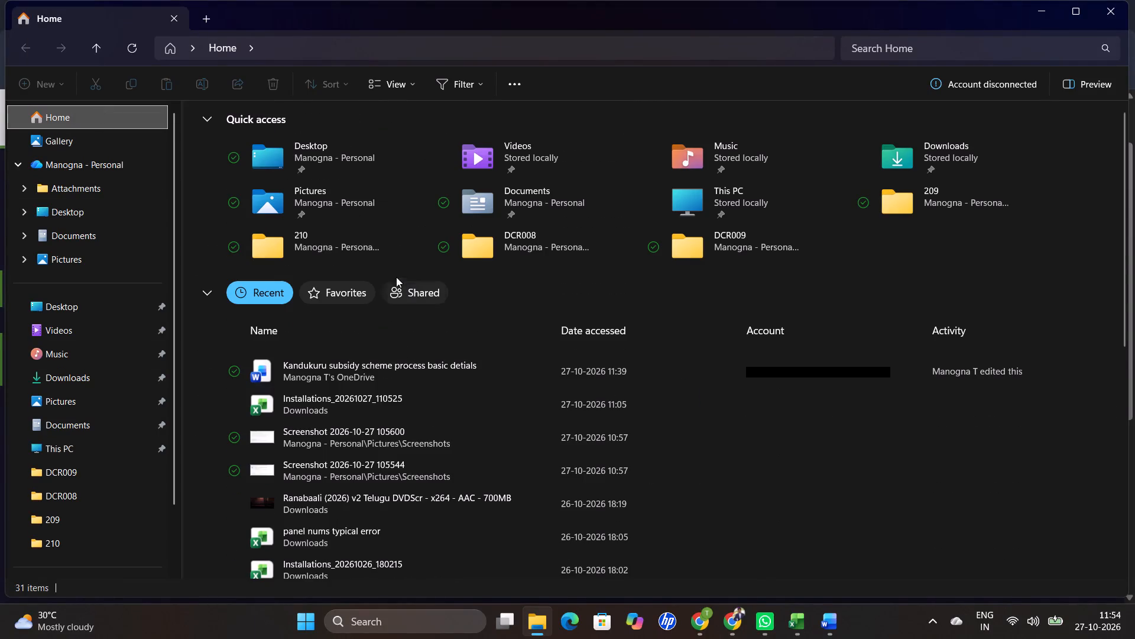
double_click(526, 250)
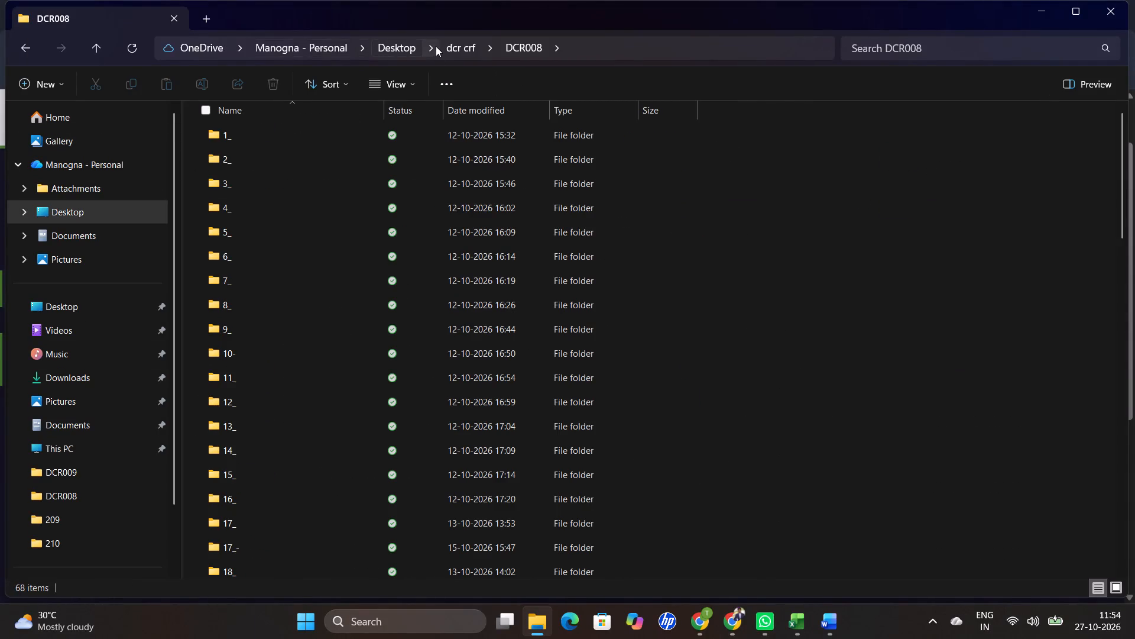
click(472, 45)
double_click(320, 257)
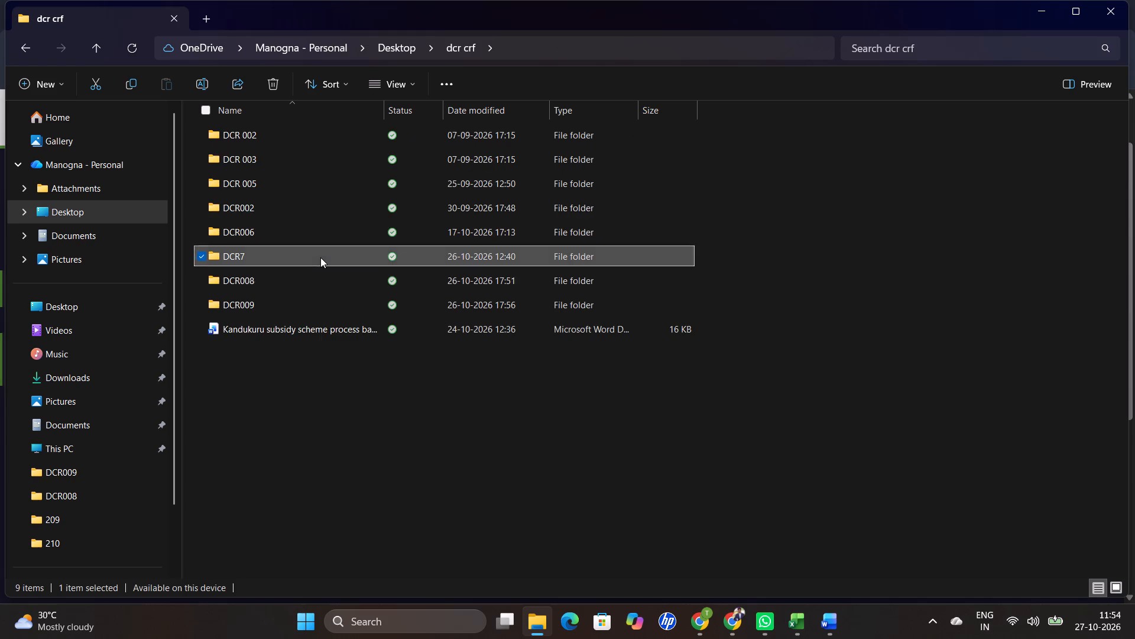
scroll(329, 277, down, 14)
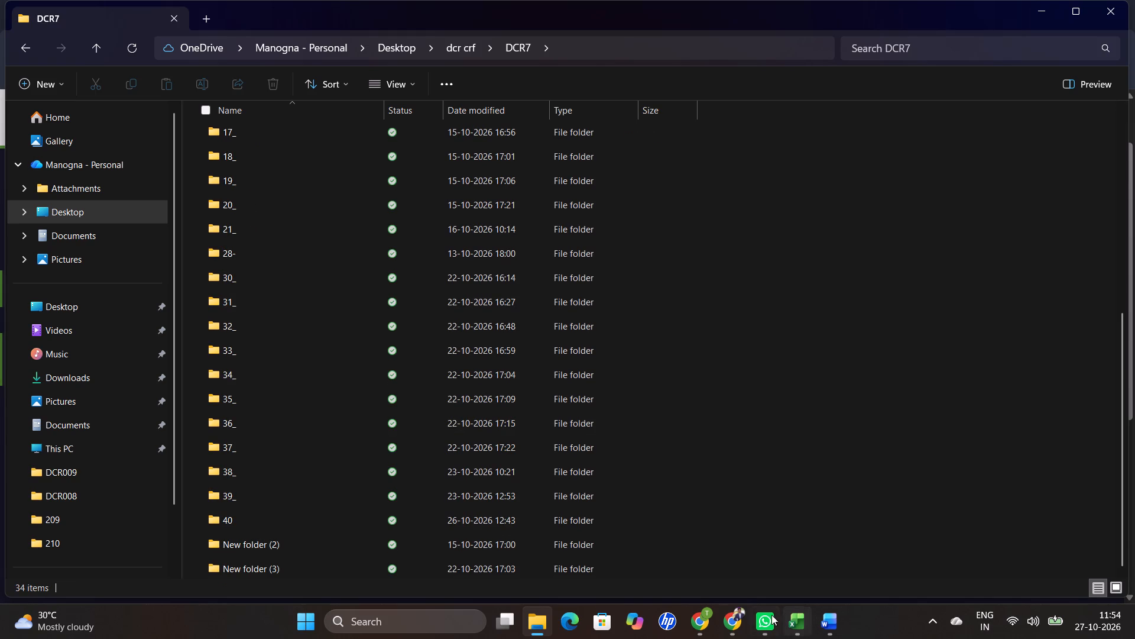
click(732, 561)
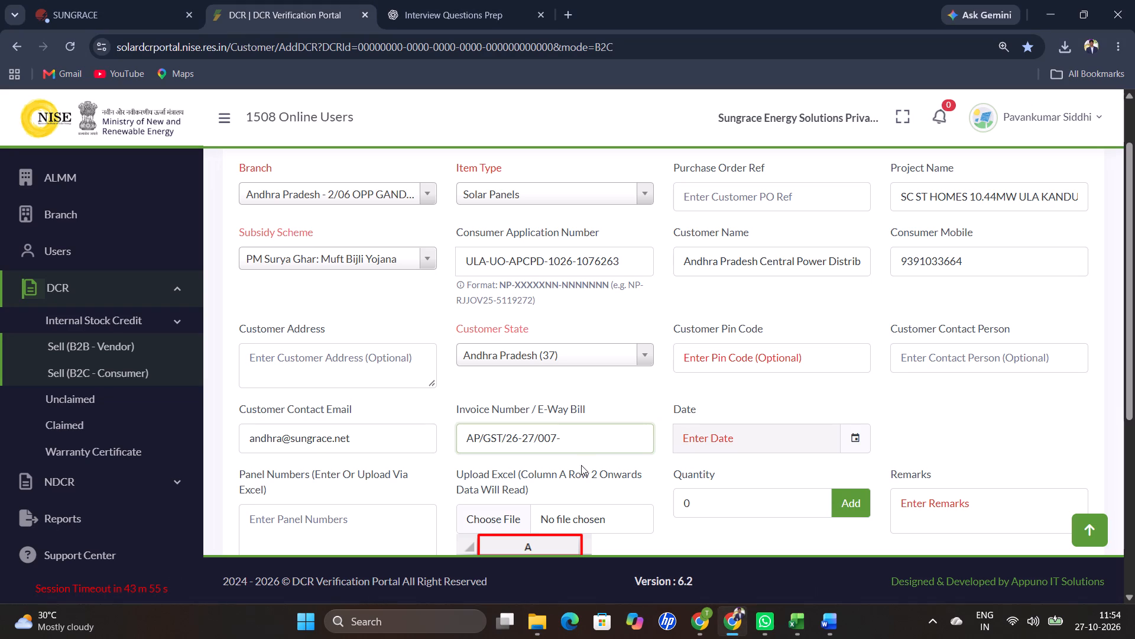
text(41)
Set the invoice date in the DCR entry to 26-Aug-2026.
drag(708, 441, 711, 447)
click(680, 243)
click(680, 243)
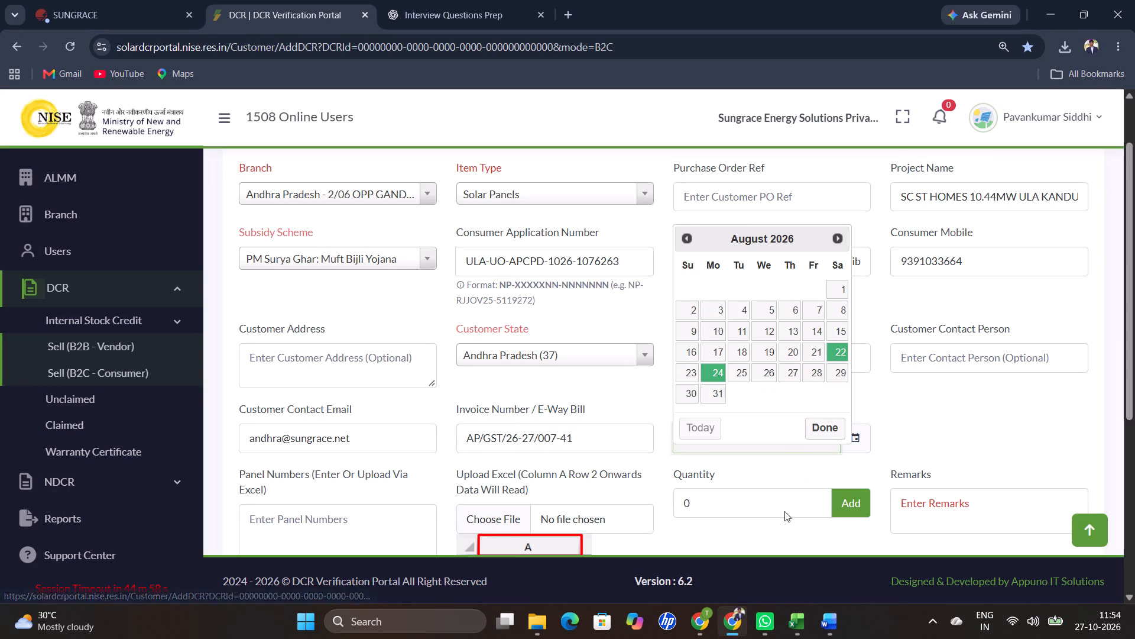
drag(767, 368, 764, 374)
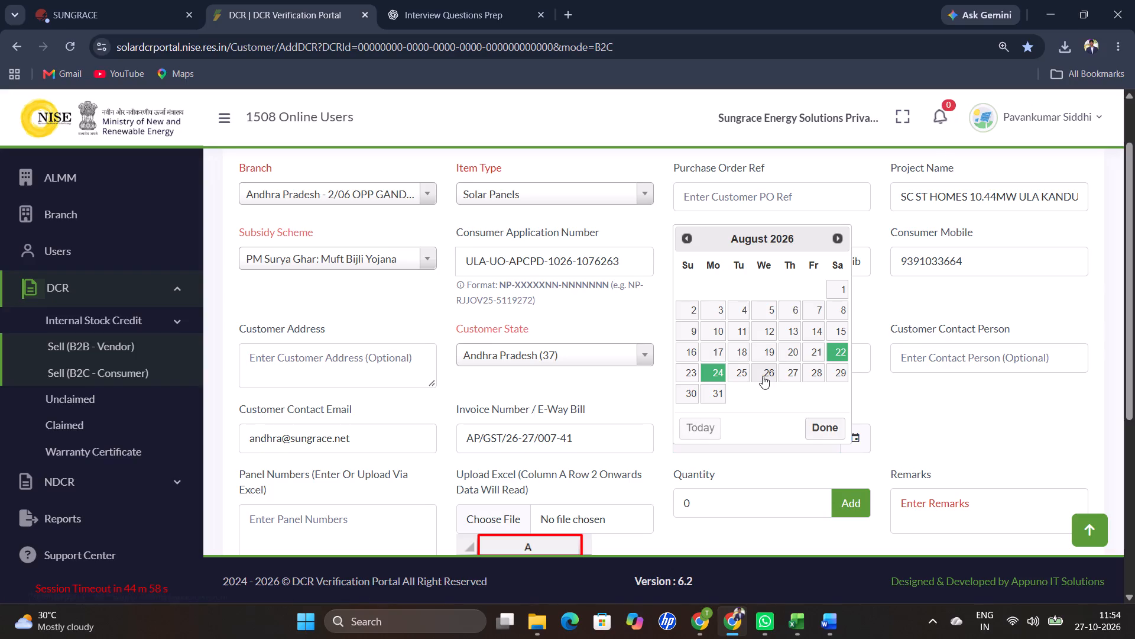
click(771, 367)
Fill the Panel Numbers field with the four panel serial numbers copied from the SUNGRACE installation's quick copy details.
click(293, 523)
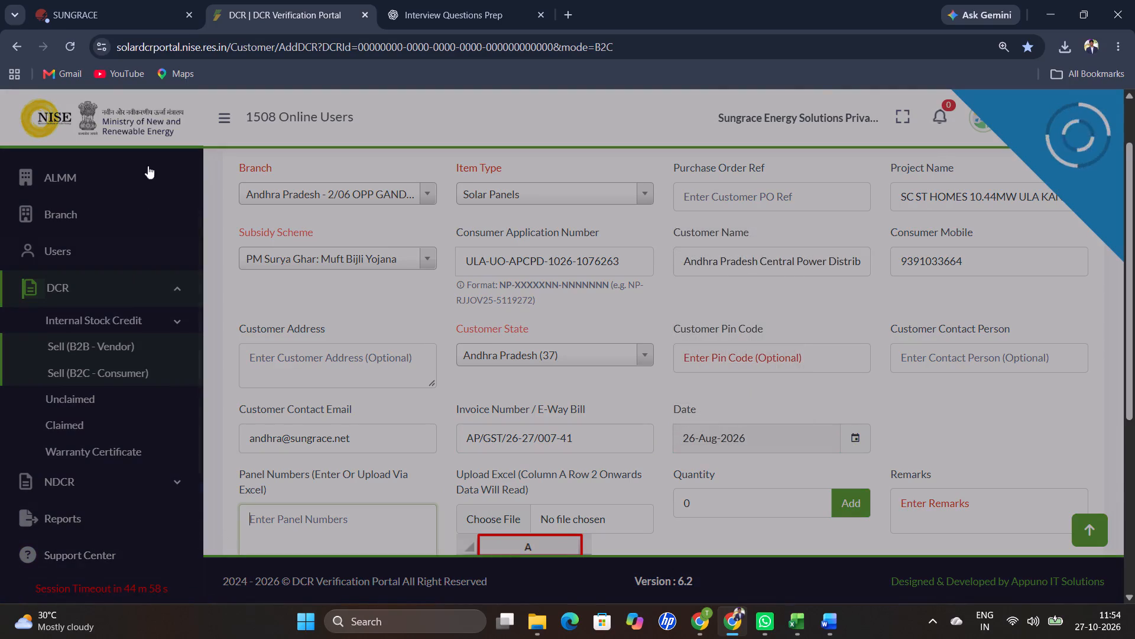
click(85, 6)
click(685, 145)
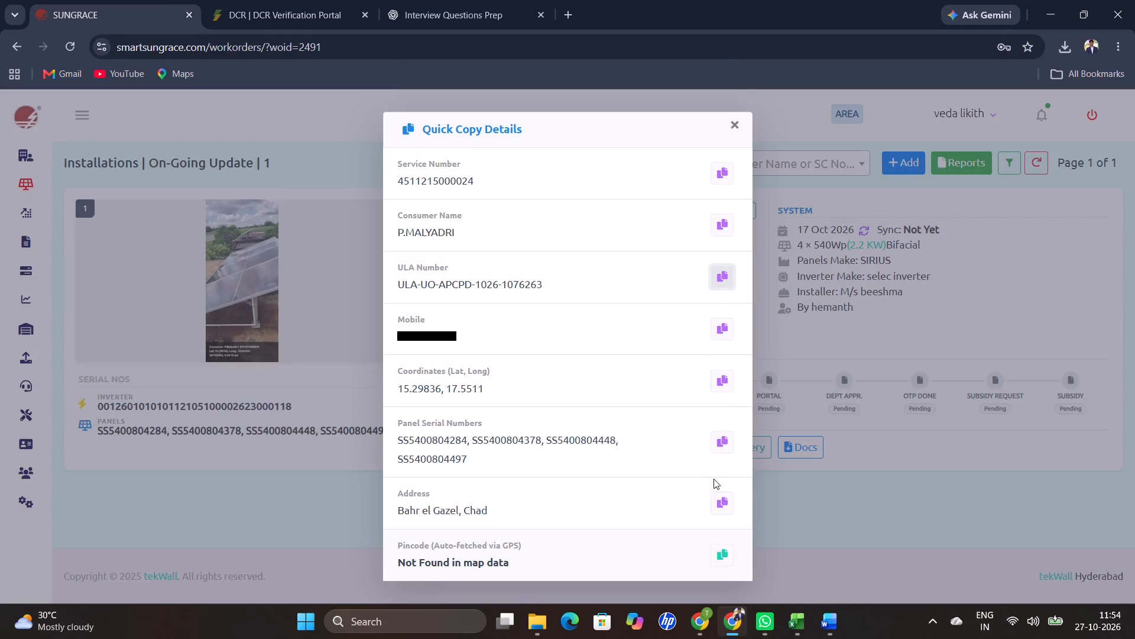
click(724, 437)
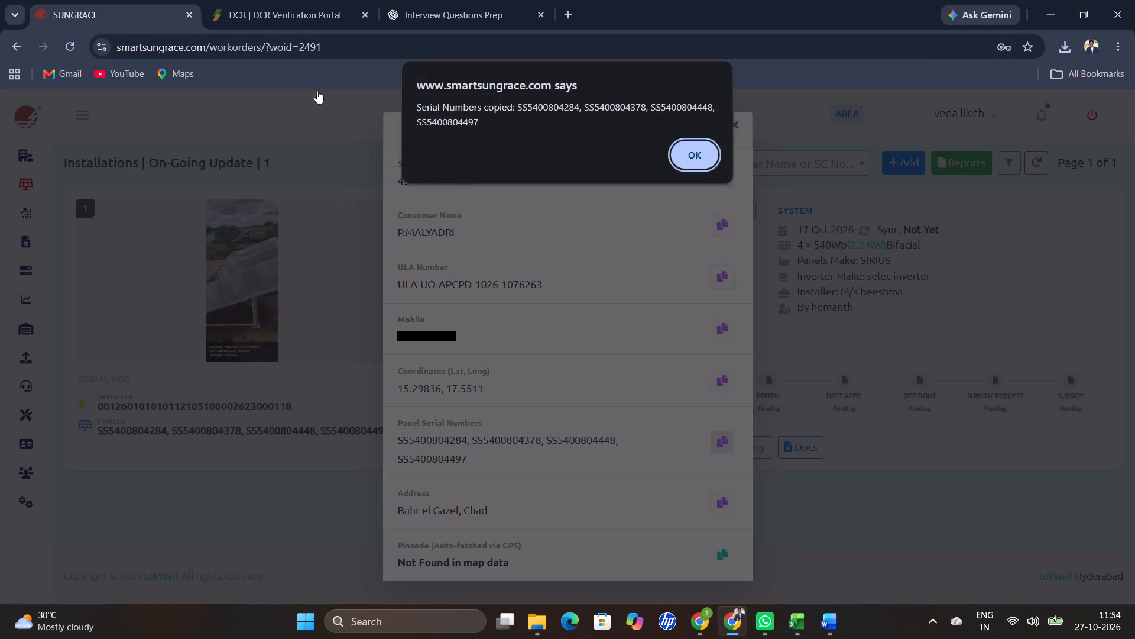
click(296, 2)
scroll(394, 543, down, 2)
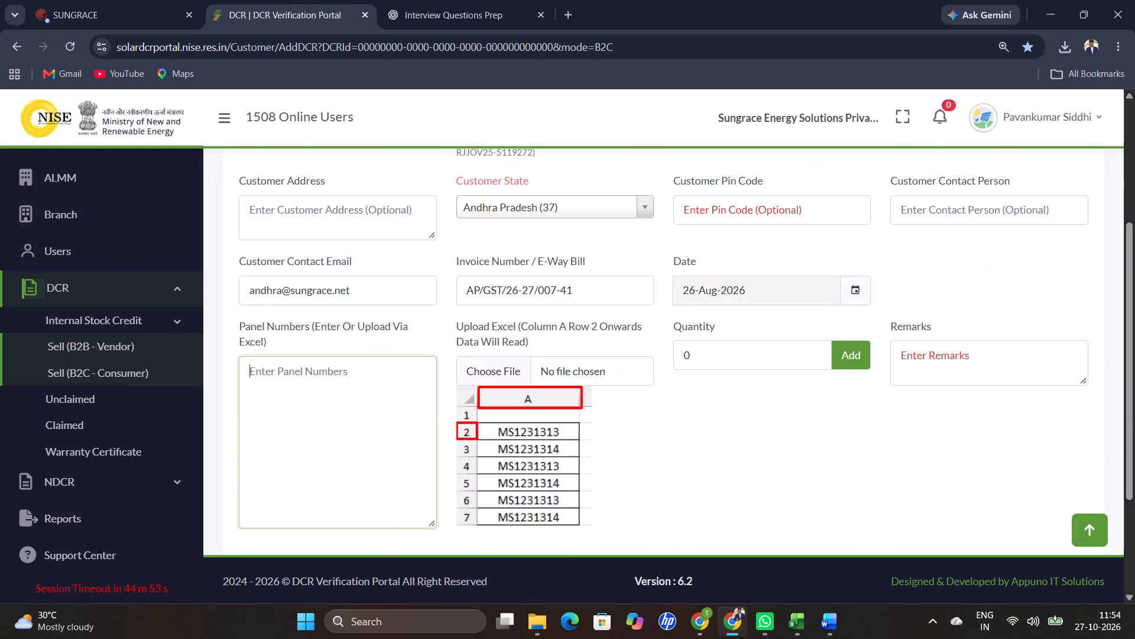
key(ctrl+v)
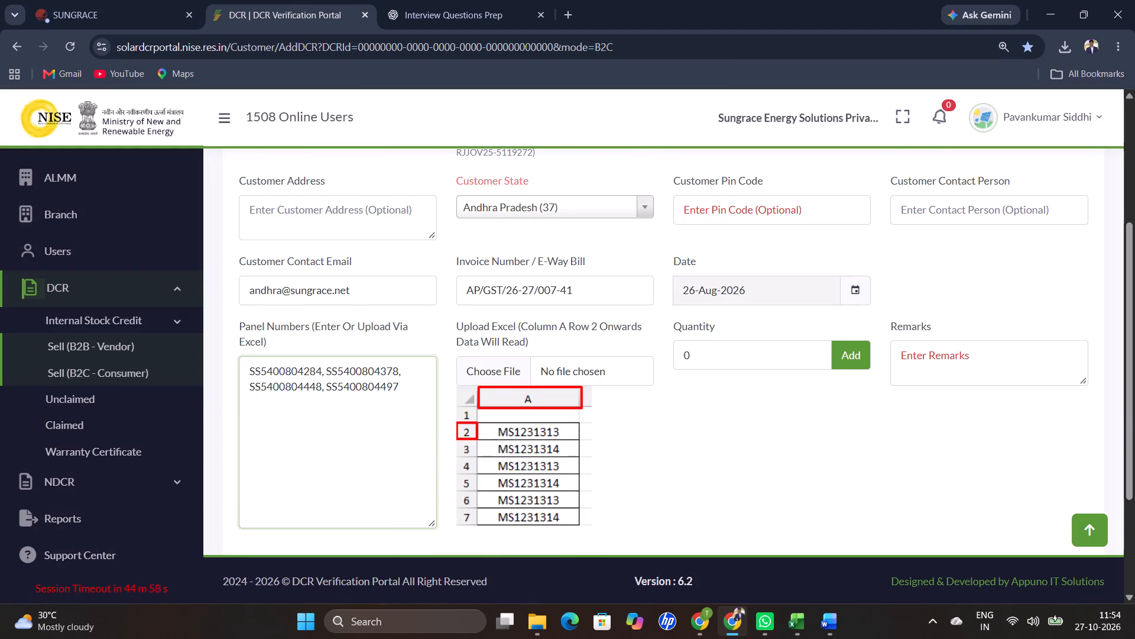
key(Left)
key(Left)
key(Left)
key(Left)
key(Left)
key(Left)
key(Left)
key(Left)
key(Left)
key(Left)
key(Left)
key(Left)
key(BackSpace)
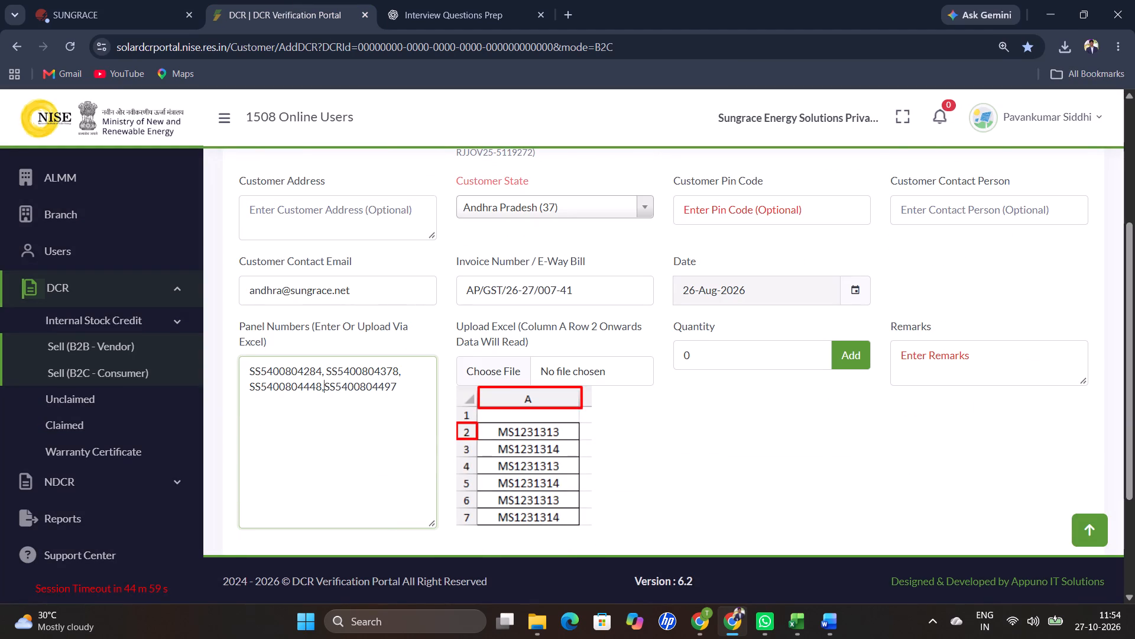
key(BackSpace)
key(Return)
key(Up)
key(Up)
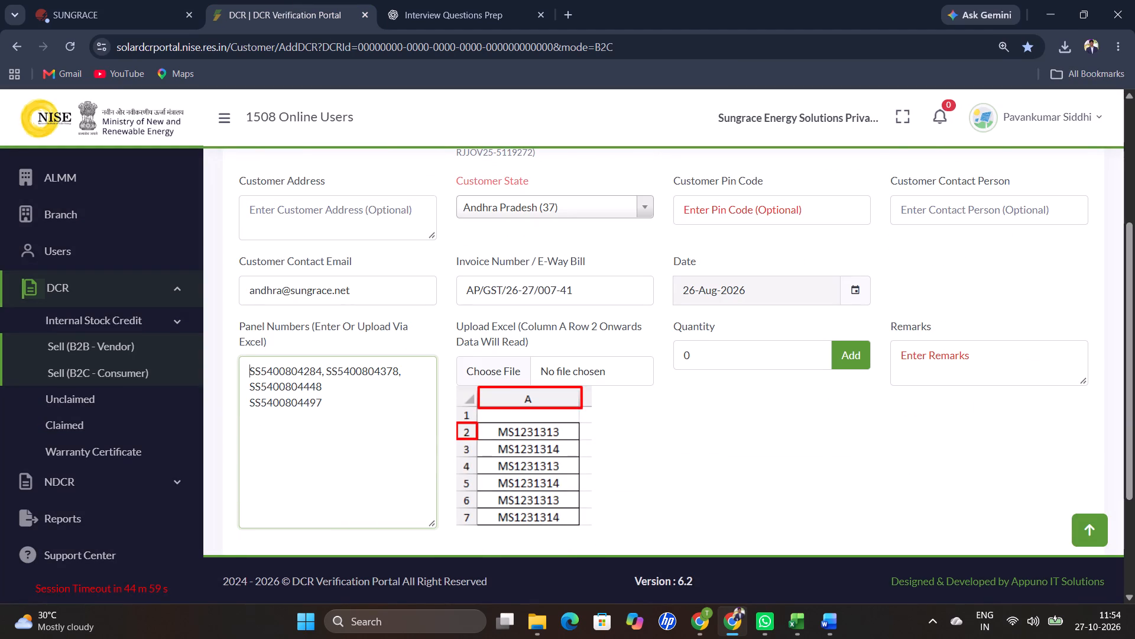
key(Right)
key(Right)
key(Right)
key(Right)
key(Right)
key(Right)
key(Right)
key(Right)
key(Right)
key(Right)
key(Right)
key(Right)
key(Right)
key(Right)
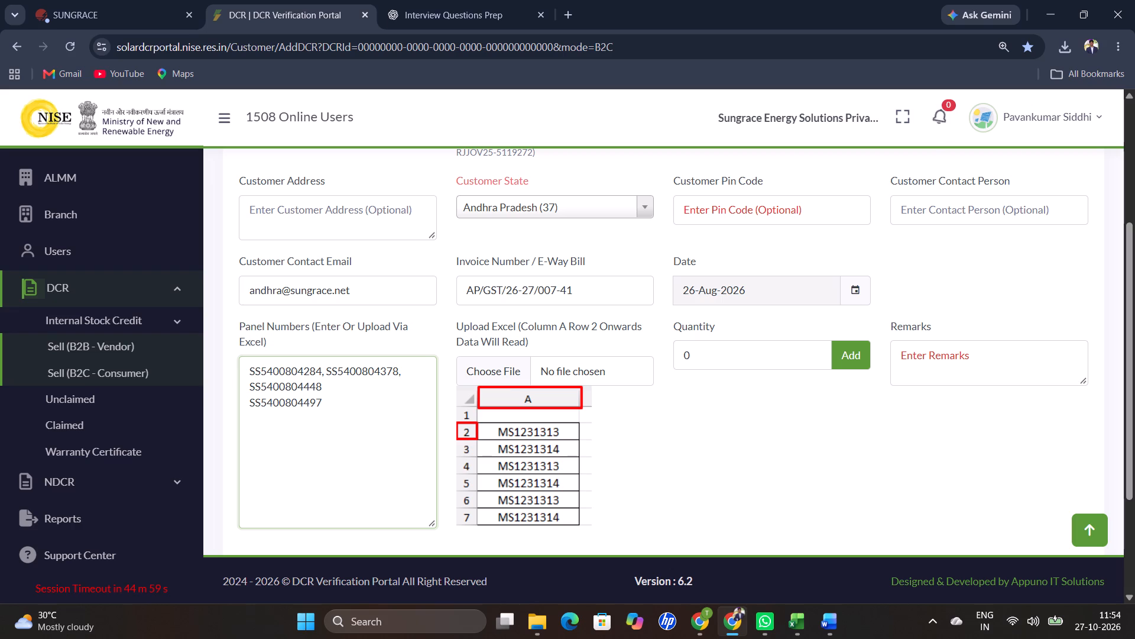
key(BackSpace)
key(BackSpace)
key(Return)
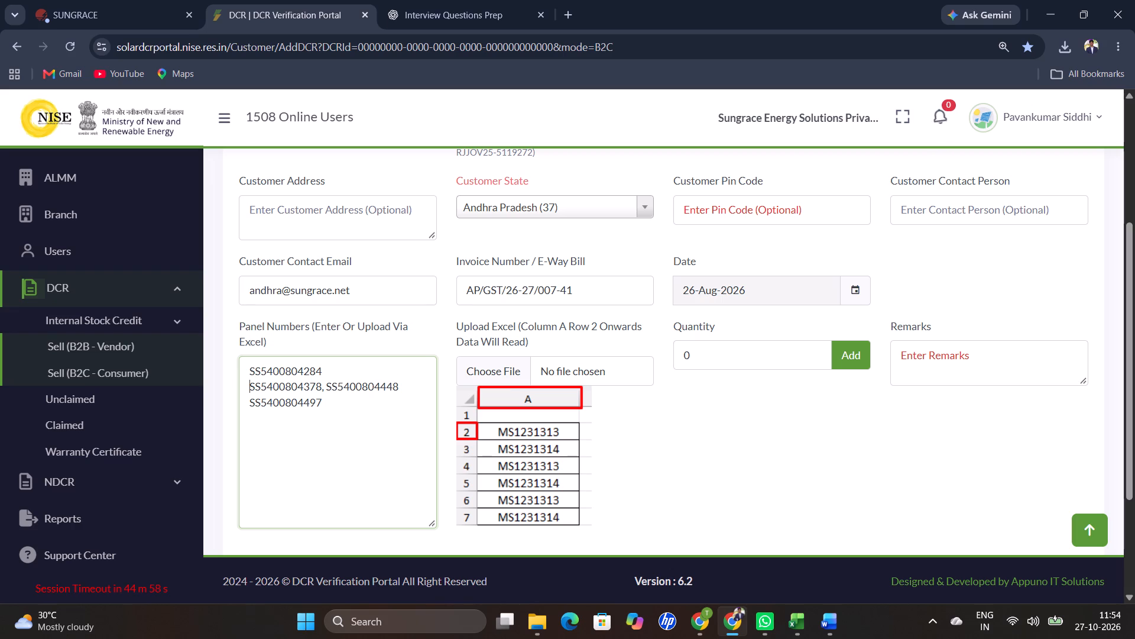
key(Right)
key(Right)
key(Right)
key(Right)
key(Right)
key(Right)
key(Right)
key(Right)
key(Right)
key(Right)
key(Right)
key(Right)
key(Right)
key(Right)
key(BackSpace)
key(BackSpace)
key(Return)
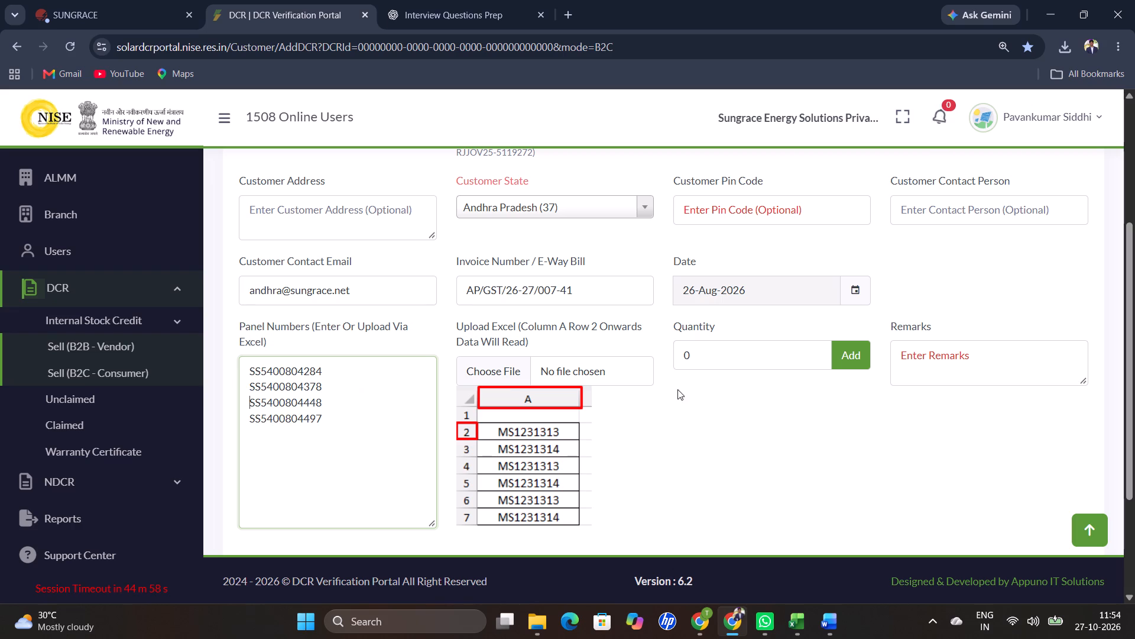
Set the quantity to 4, try to add the listed panels to the DCR entry, and close the resulting dialog.
click(708, 350)
scroll(708, 350, up, 4)
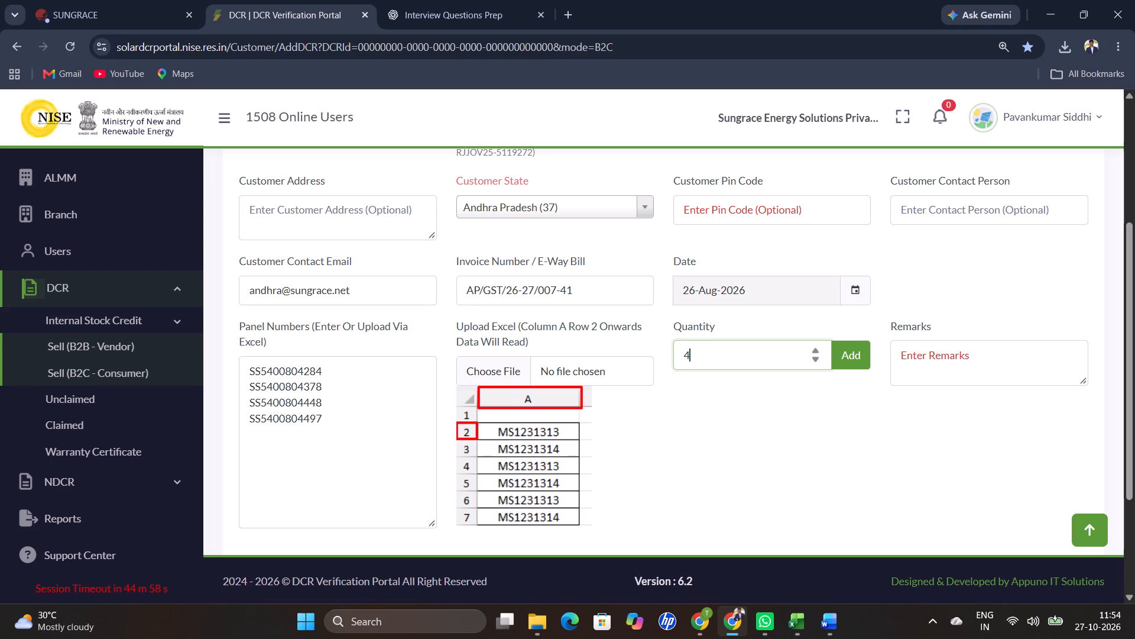
click(847, 362)
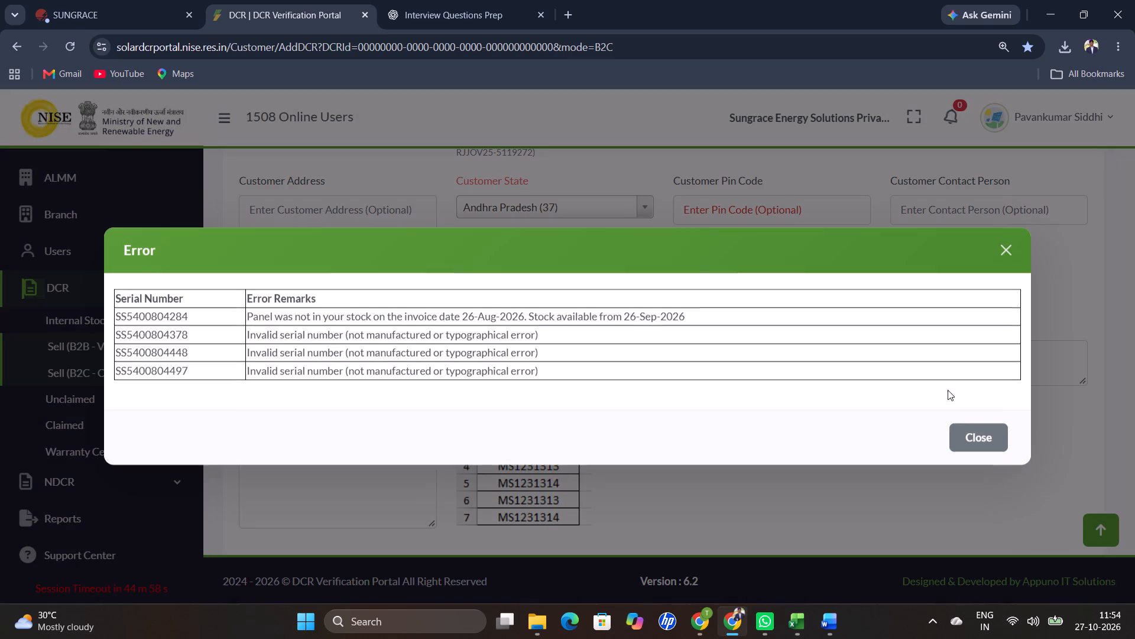
click(1004, 247)
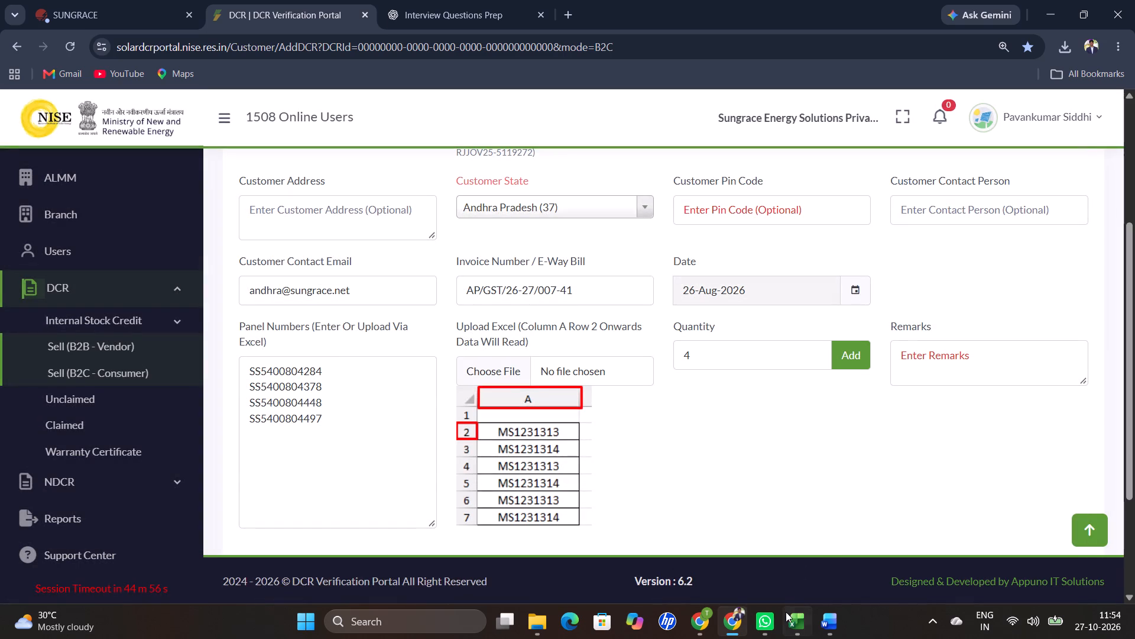
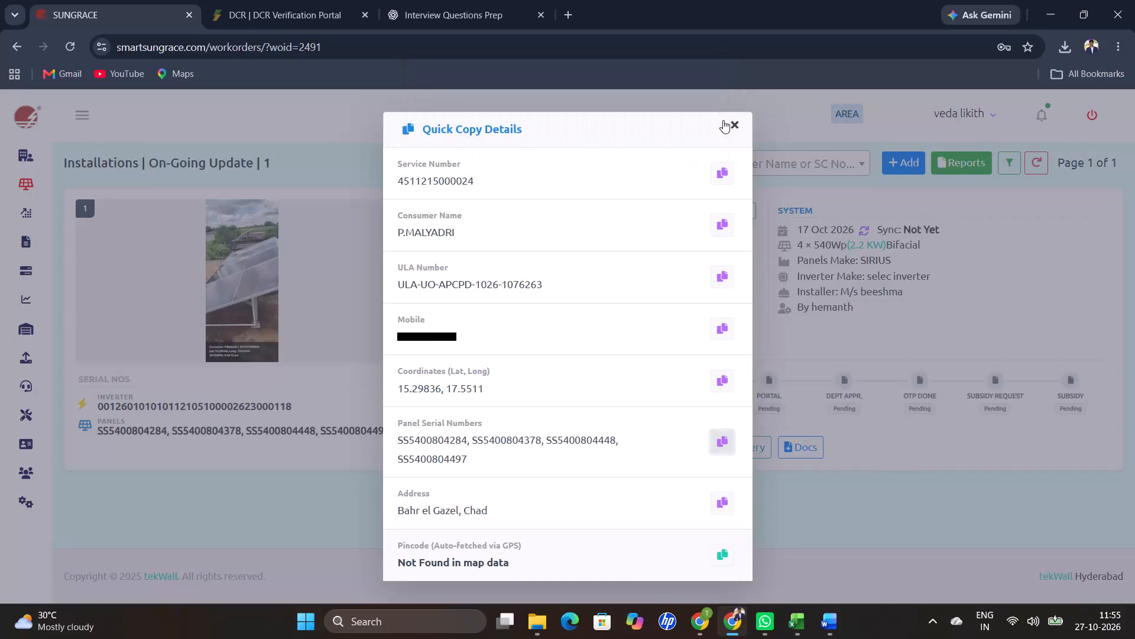
Search SUNGRACE work orders for the Lingasamudram customer using the copied search value, and view that customer's quick copy details.
click(723, 120)
click(743, 158)
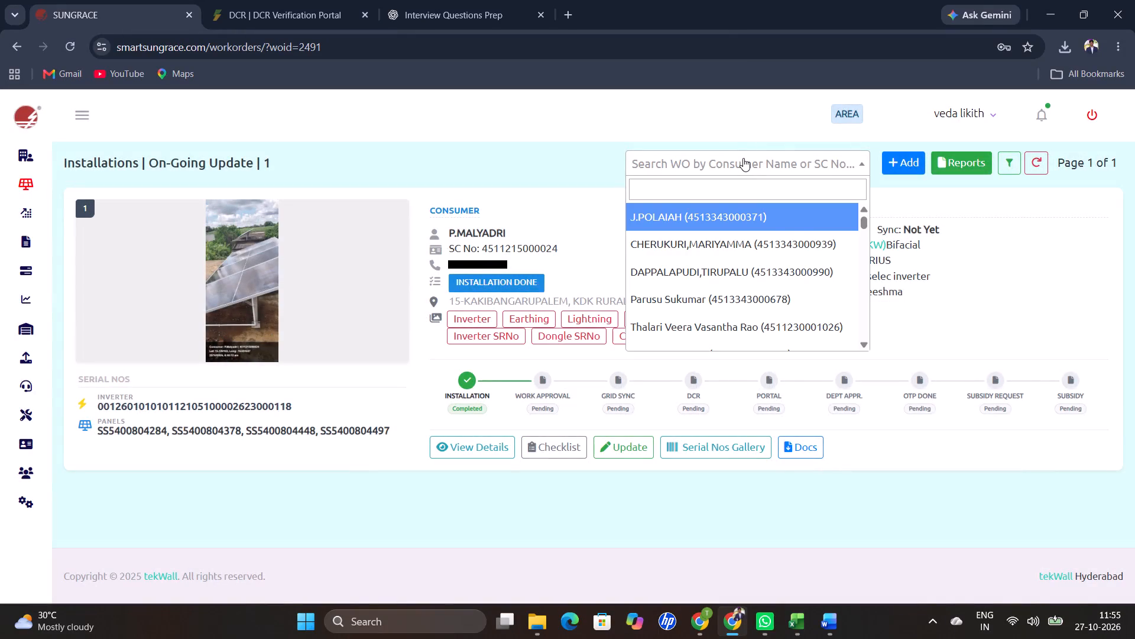
key(ctrl+v)
key(Return)
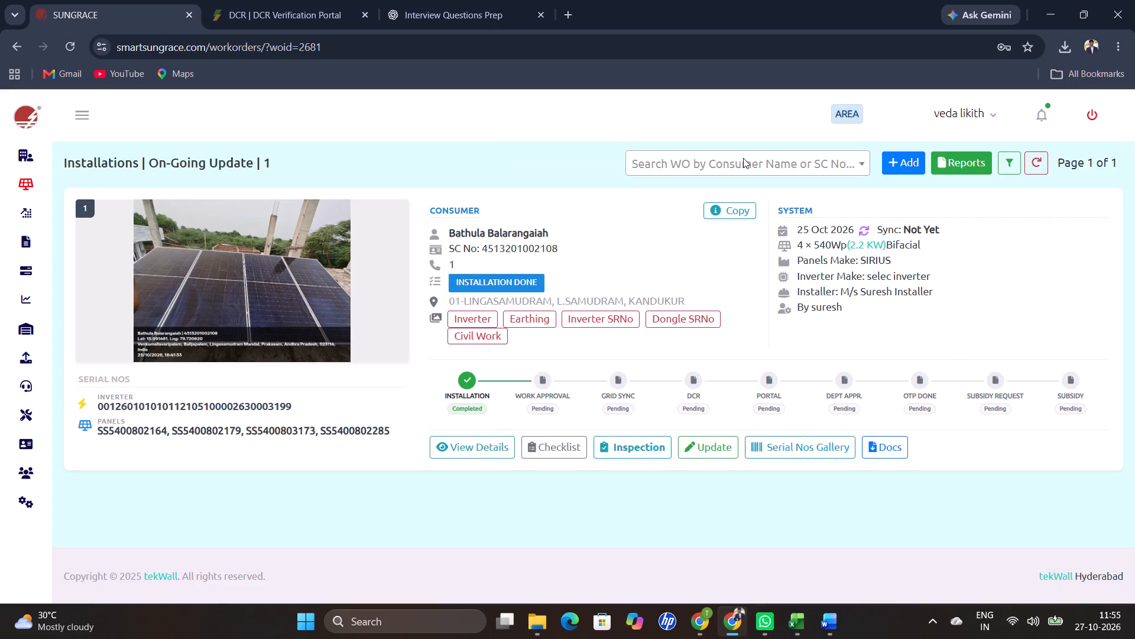
click(736, 201)
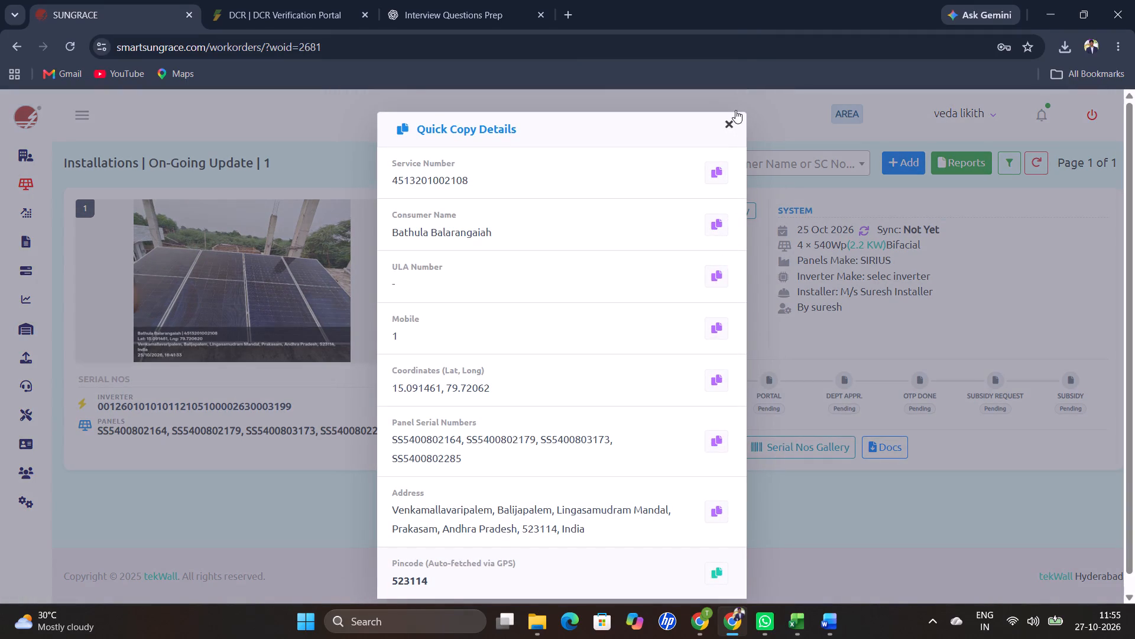
click(731, 120)
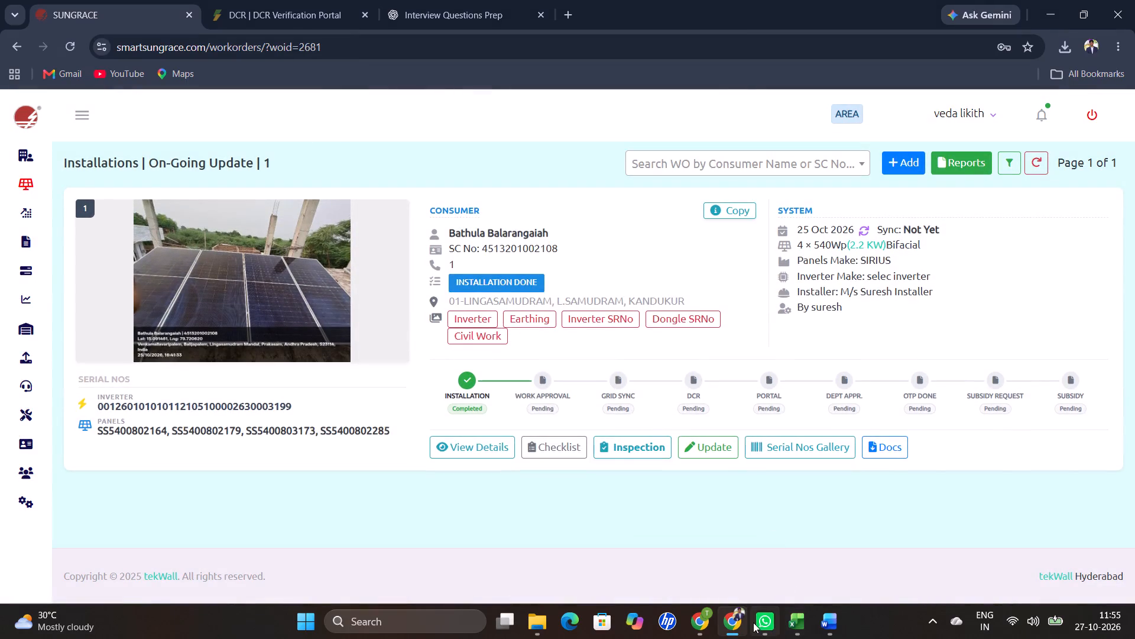
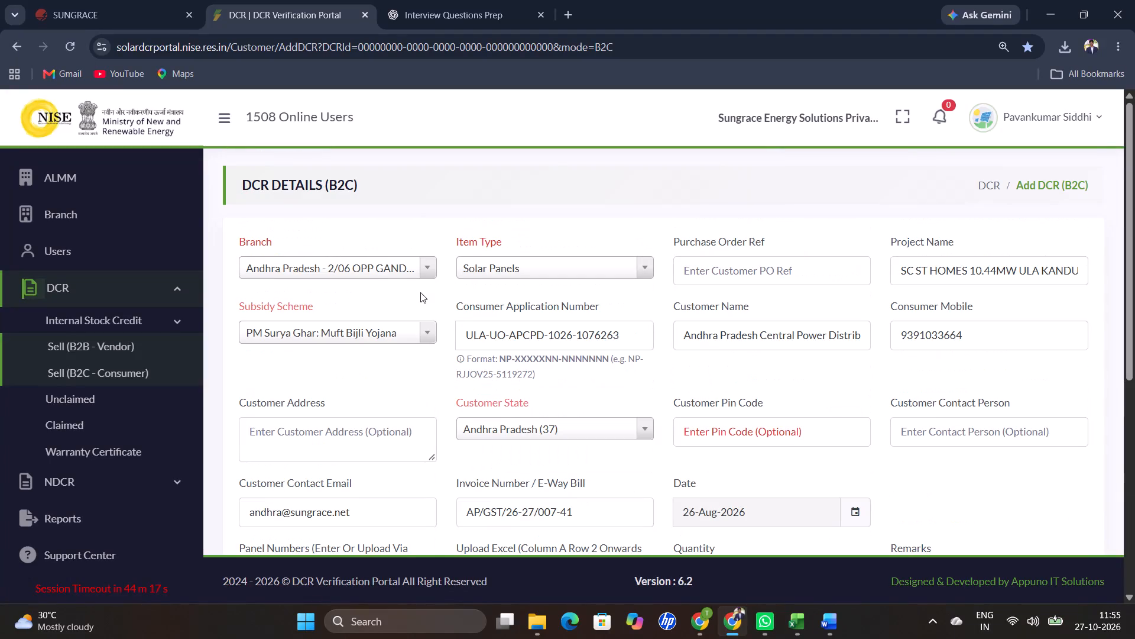
Replace the Consumer Application Number with the Lingasamudram customer's copied application number.
click(635, 336)
key(BackSpace)
key(BackSpace)
key(BackSpace)
key(BackSpace)
key(BackSpace)
key(BackSpace)
key(BackSpace)
key(BackSpace)
key(BackSpace)
key(BackSpace)
key(BackSpace)
key(BackSpace)
key(BackSpace)
key(BackSpace)
key(BackSpace)
key(BackSpace)
key(BackSpace)
key(BackSpace)
key(BackSpace)
key(BackSpace)
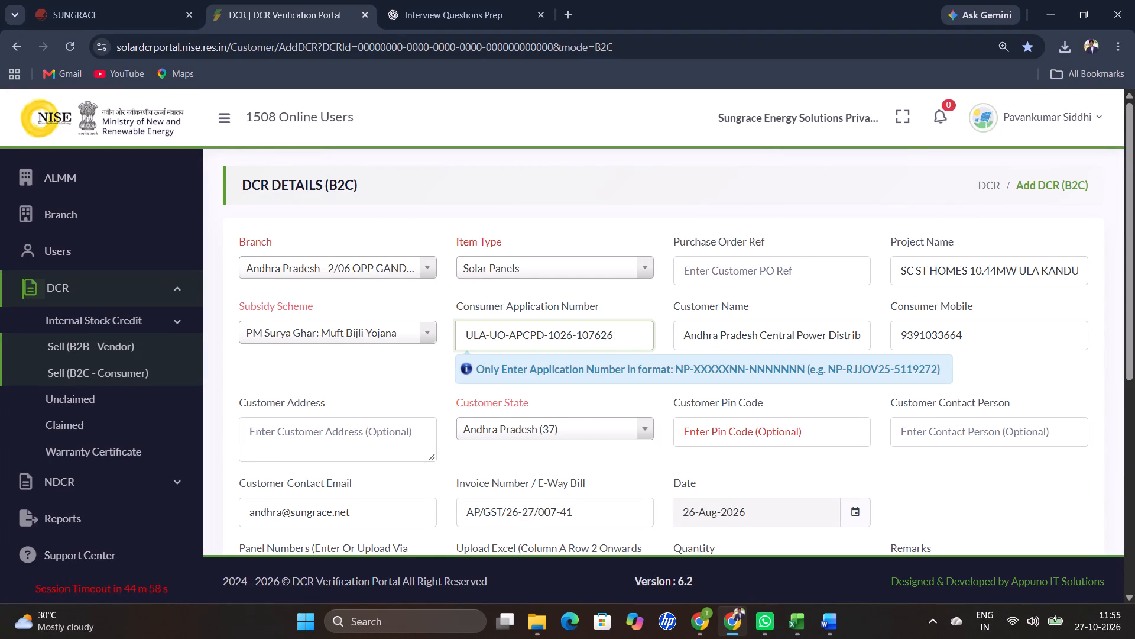
key(ctrl+v)
Clear the previous customer's serial numbers from Panel Numbers.
scroll(625, 412, down, 4)
click(345, 376)
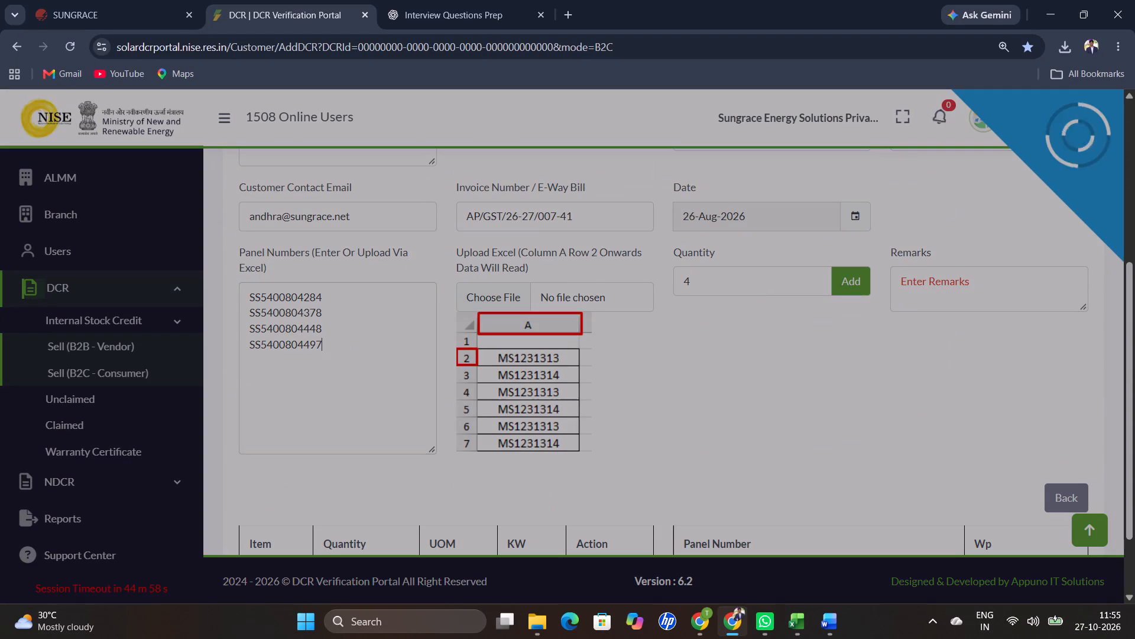
key(BackSpace)
key(BackSpace)
key(BackSpace)
key(BackSpace)
key(BackSpace)
key(BackSpace)
key(BackSpace)
key(BackSpace)
key(BackSpace)
key(BackSpace)
key(BackSpace)
key(BackSpace)
key(BackSpace)
key(BackSpace)
key(BackSpace)
key(BackSpace)
key(BackSpace)
key(BackSpace)
key(BackSpace)
key(BackSpace)
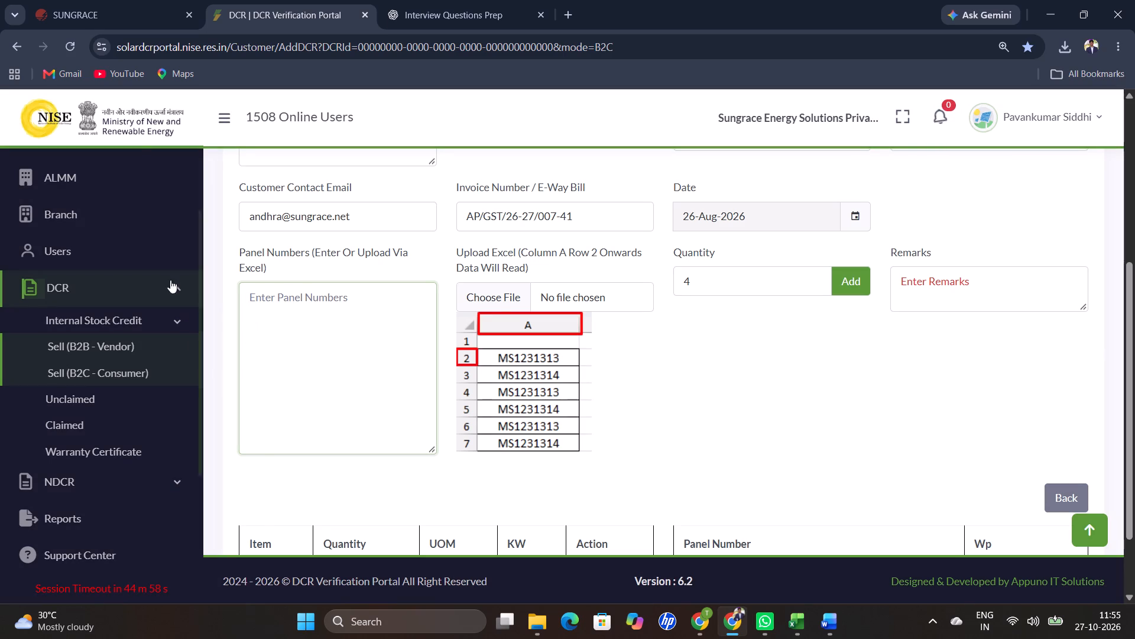
Copy the customer's panel serial numbers from the SUNGRACE quick copy details into Panel Numbers on the DCR form.
double_click(111, 0)
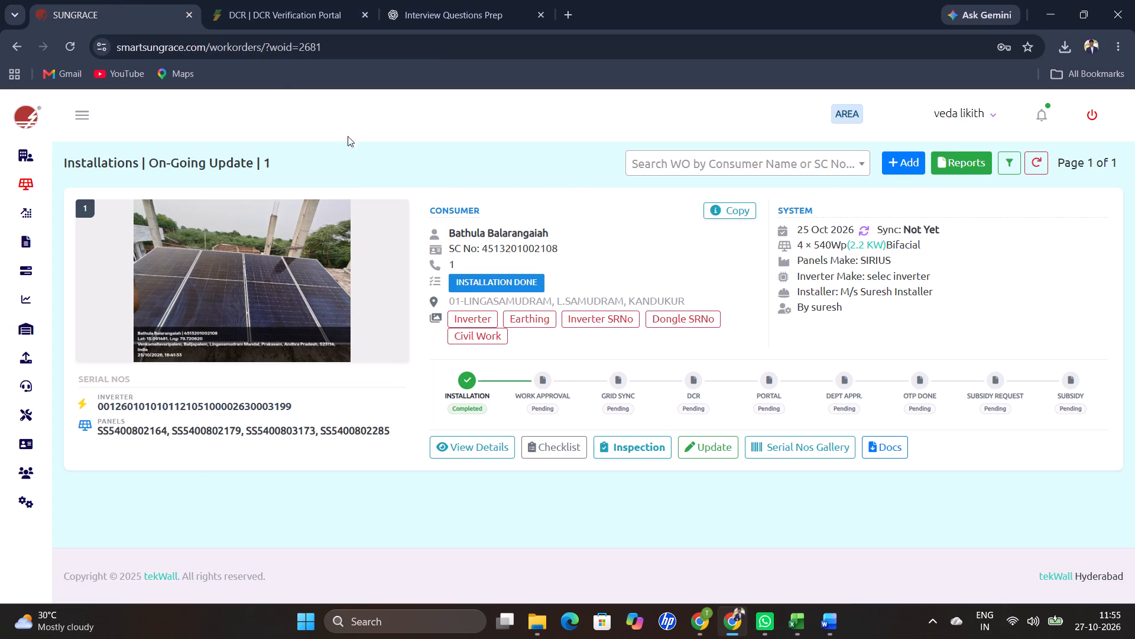
click(722, 209)
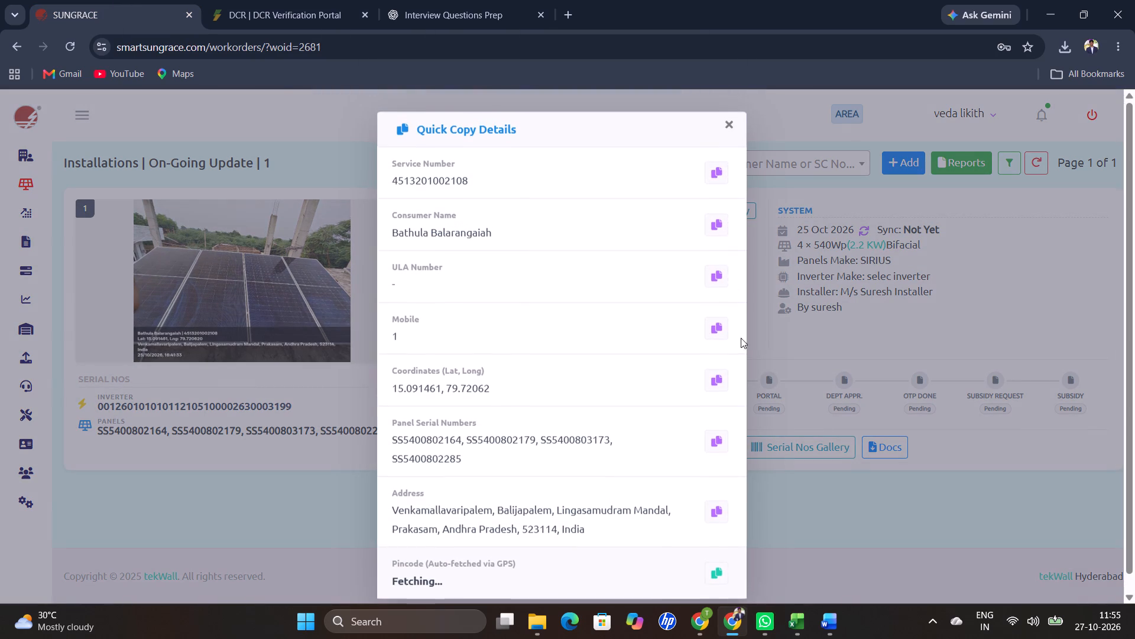
click(724, 439)
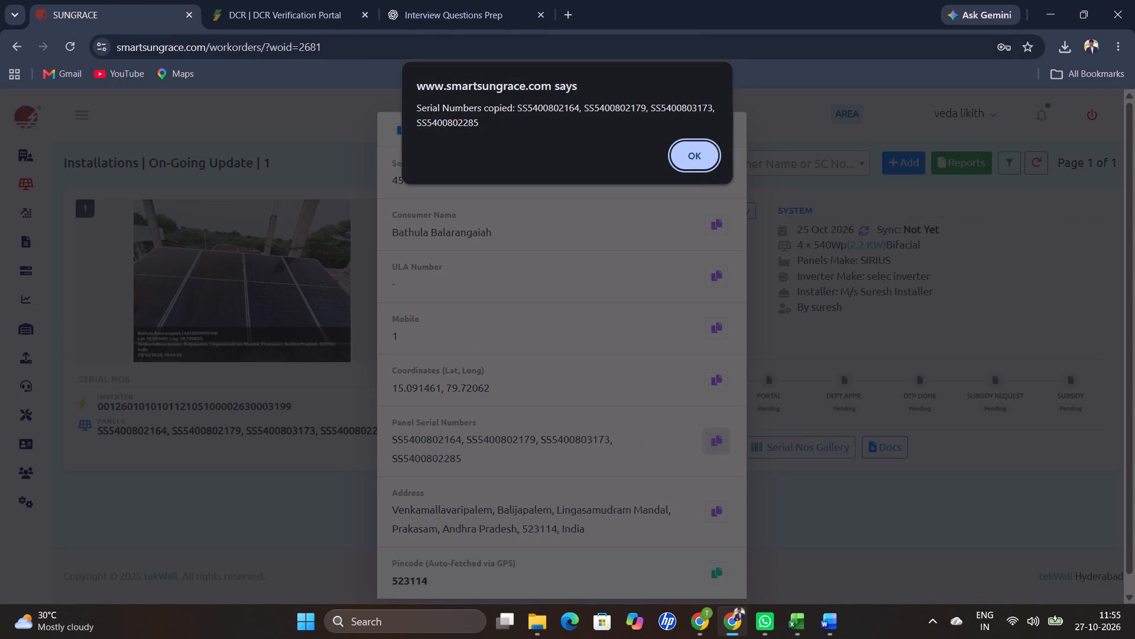
drag(242, 8, 244, 17)
key(ctrl+v)
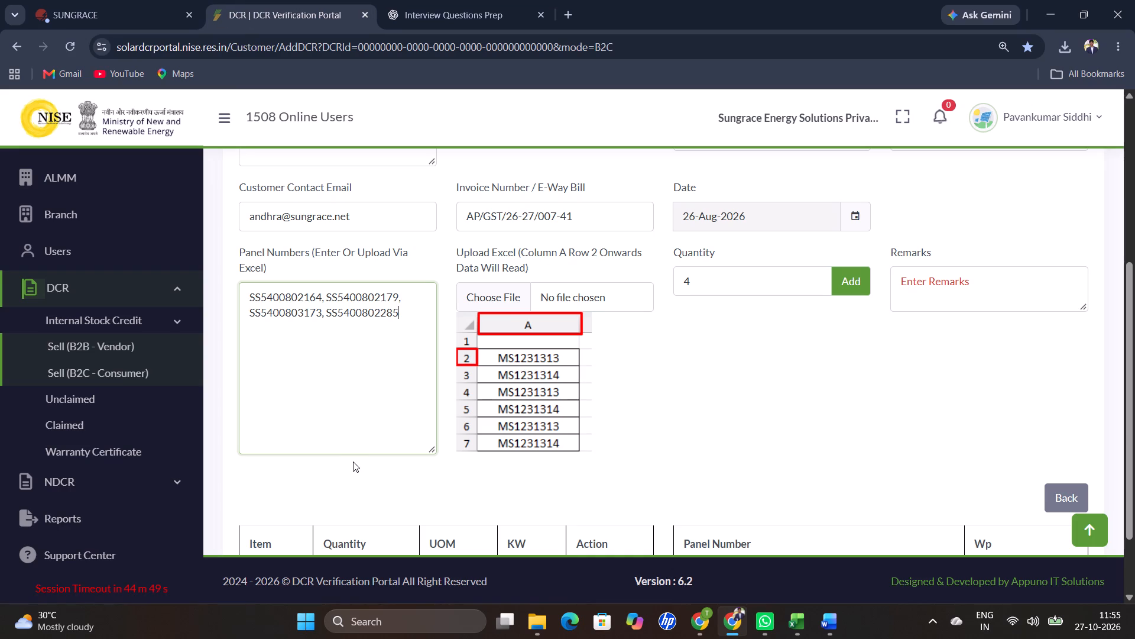
key(Left)
key(Left)
key(Left)
key(Left)
key(Left)
key(Left)
key(Left)
key(Left)
key(Left)
key(Left)
key(Left)
key(Left)
key(BackSpace)
key(BackSpace)
key(Return)
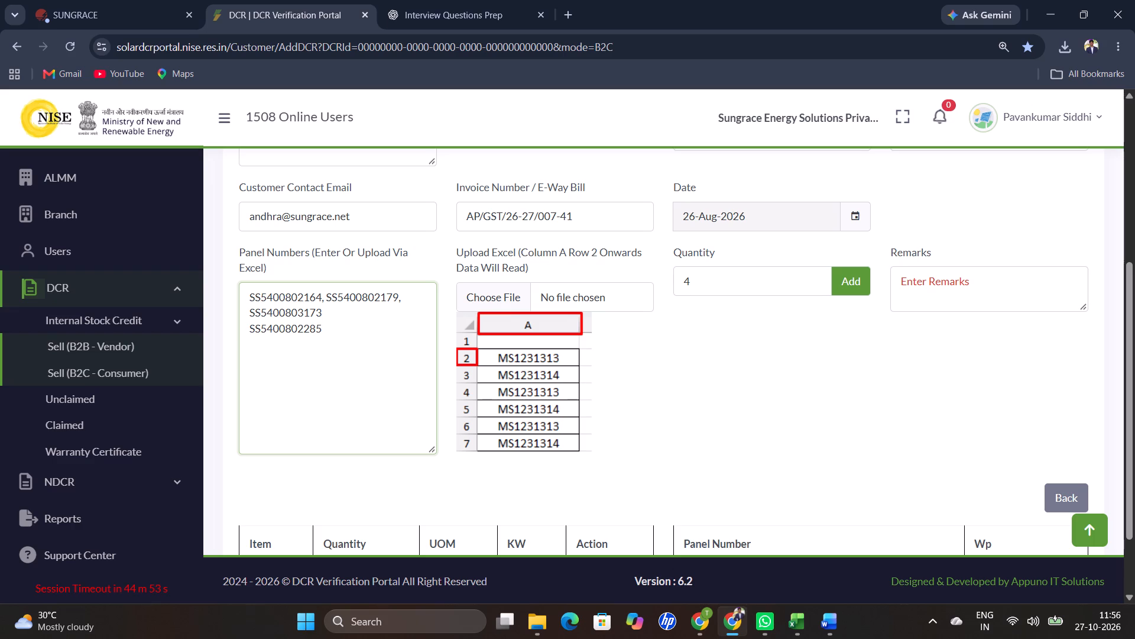
key(Up)
key(Up)
key(Up)
key(Up)
key(Up)
key(Up)
key(Right)
key(Right)
key(Right)
key(Right)
key(Right)
key(Right)
key(Right)
key(Right)
key(Right)
key(Right)
key(Right)
key(Right)
key(Right)
key(Right)
key(BackSpace)
key(BackSpace)
key(Return)
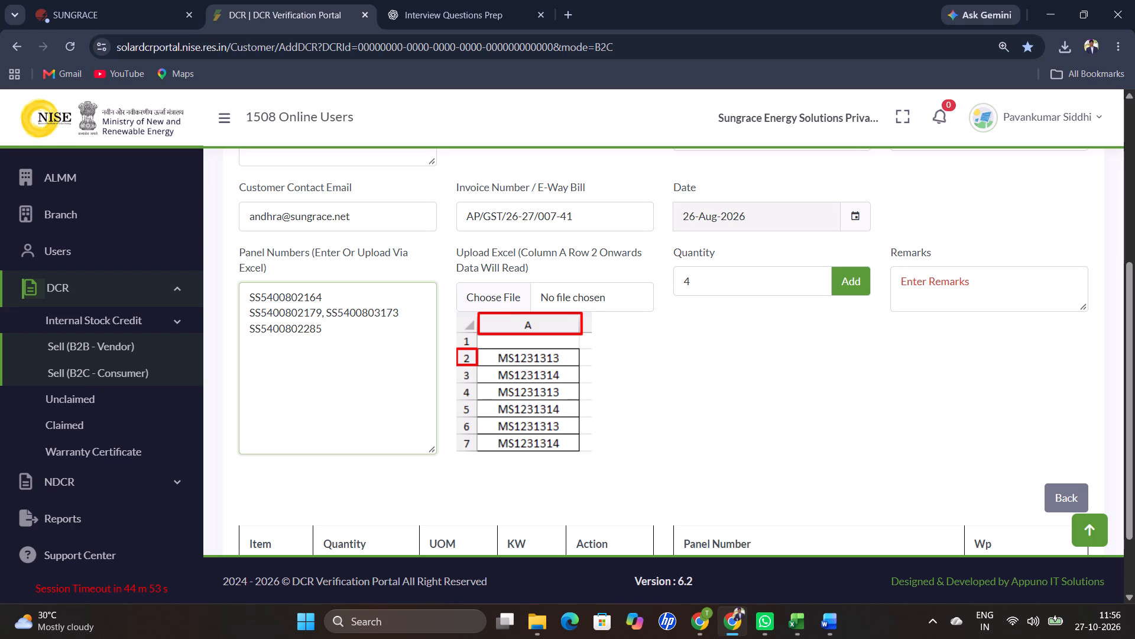
key(Right)
key(Right)
key(Right)
key(Right)
key(Right)
key(Right)
key(Right)
key(Right)
key(Right)
key(Right)
key(Right)
key(Right)
key(Right)
key(Right)
key(BackSpace)
key(BackSpace)
key(Return)
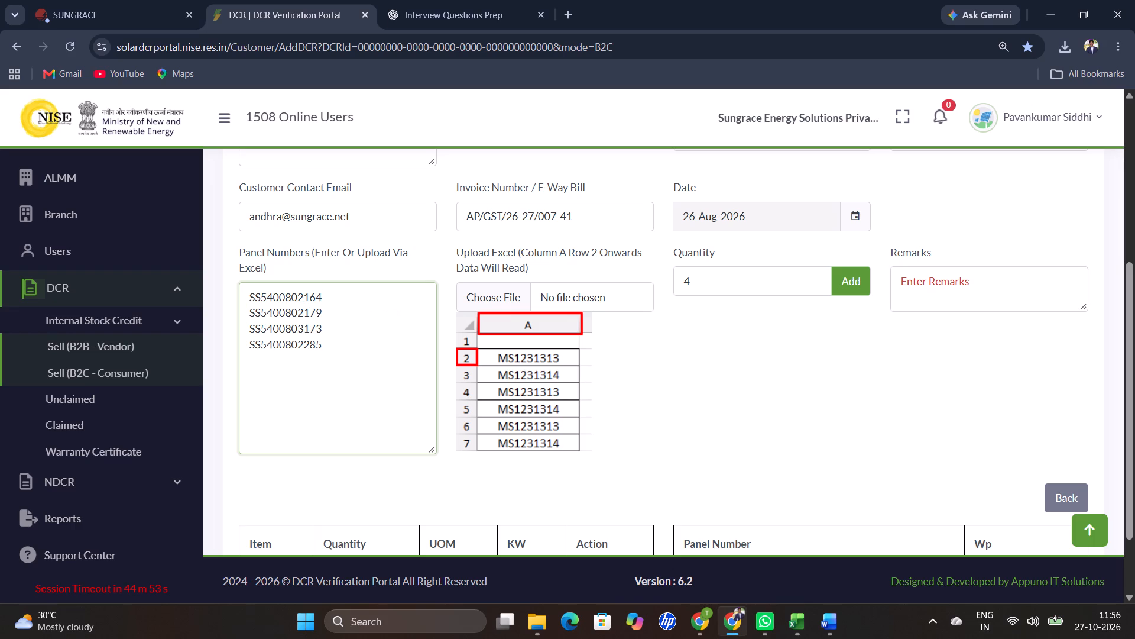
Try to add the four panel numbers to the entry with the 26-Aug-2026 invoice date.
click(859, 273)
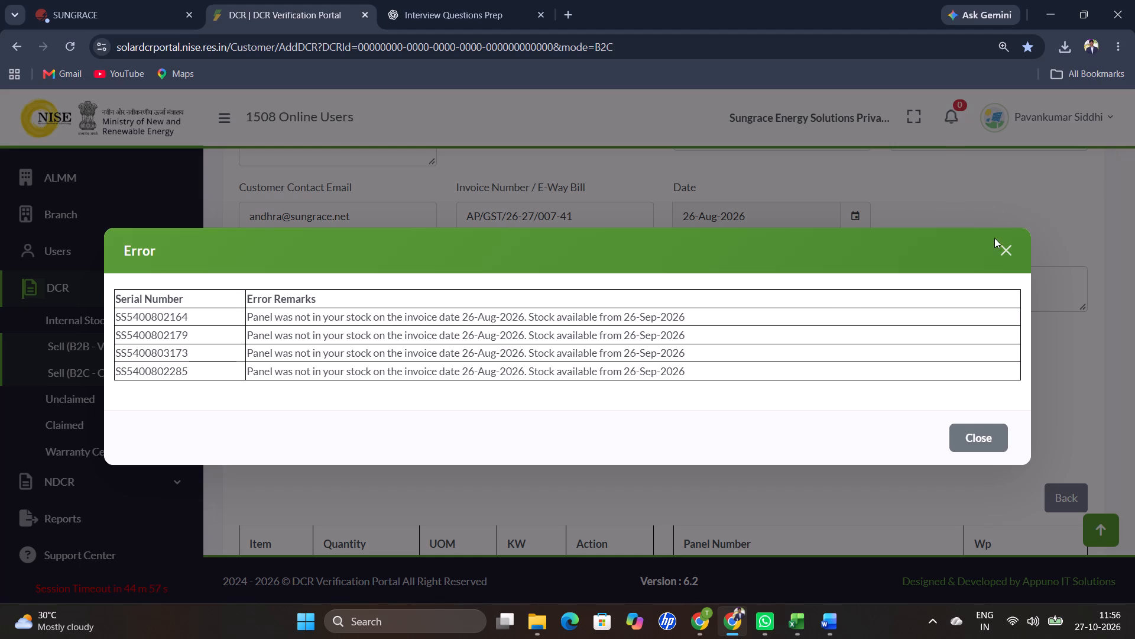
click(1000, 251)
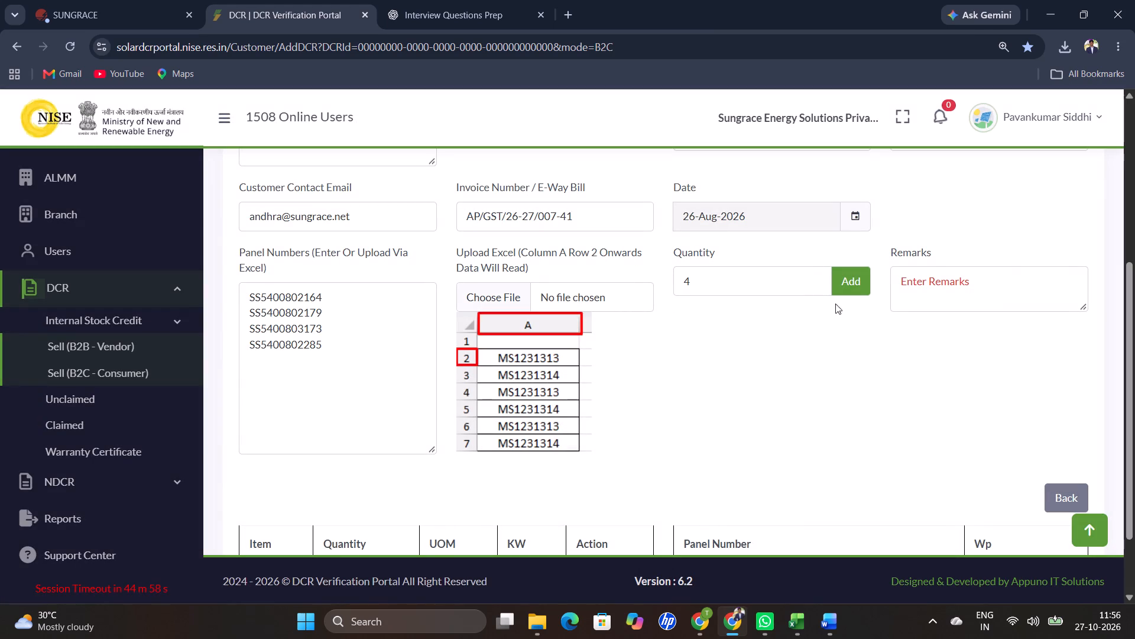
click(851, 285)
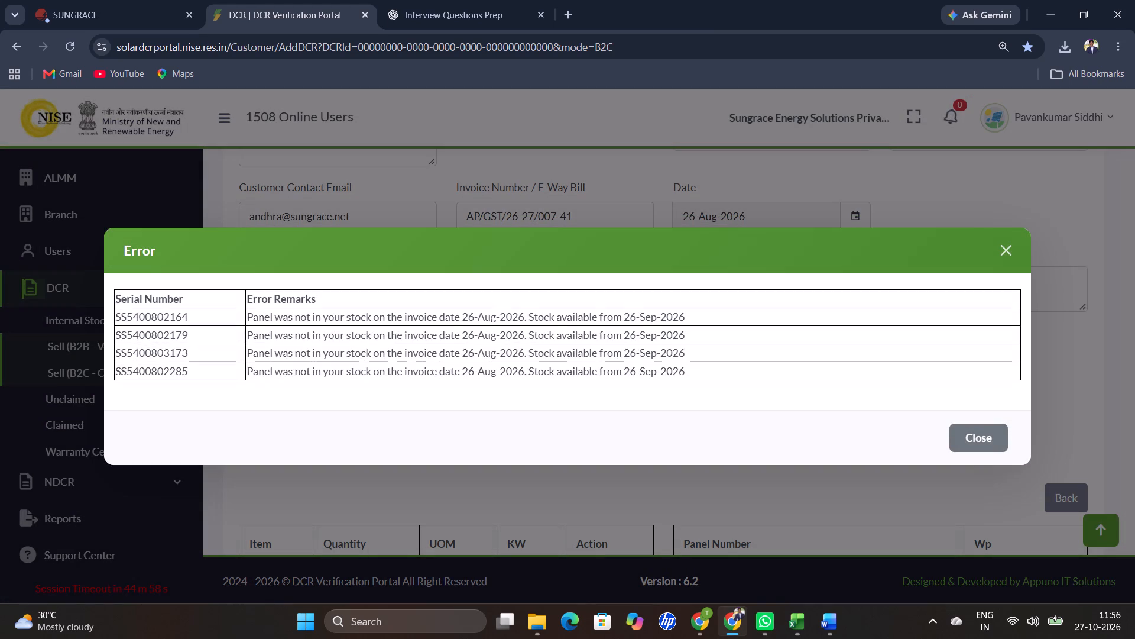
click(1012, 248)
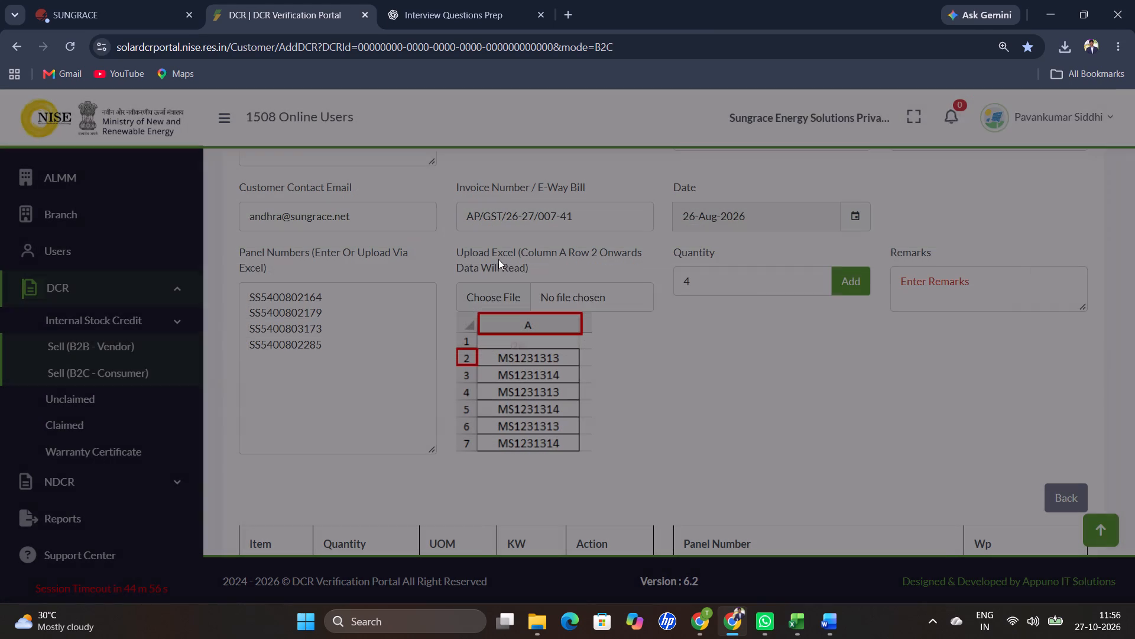
Change the invoice number's series to 009 and clear its ending, leaving AP/GST/26-27/009-.
click(560, 216)
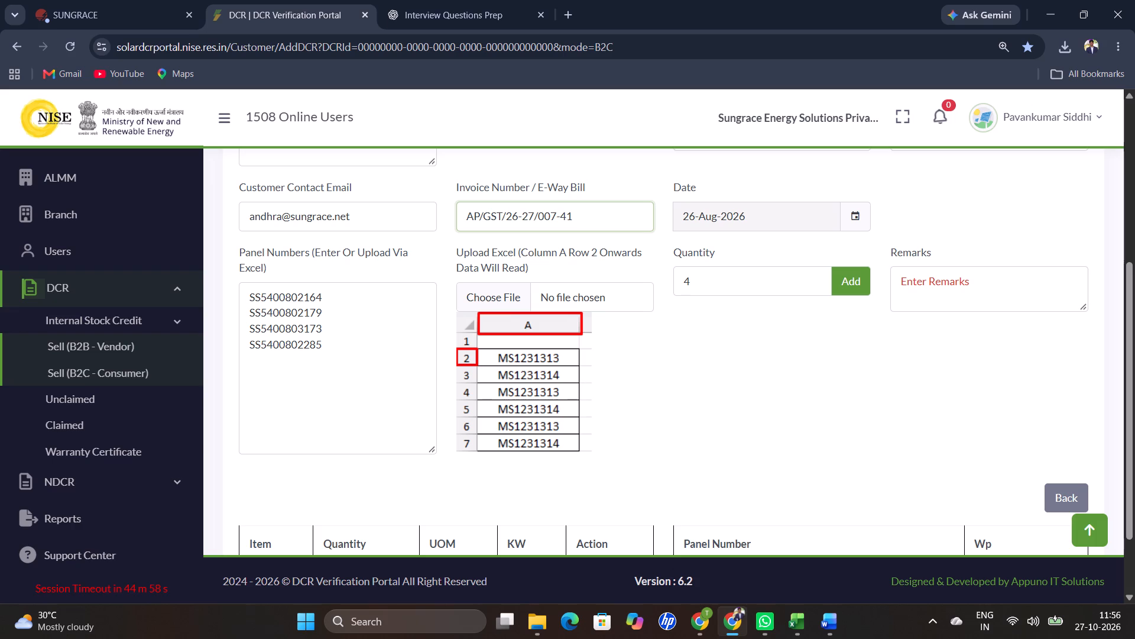
key(Left)
key(BackSpace)
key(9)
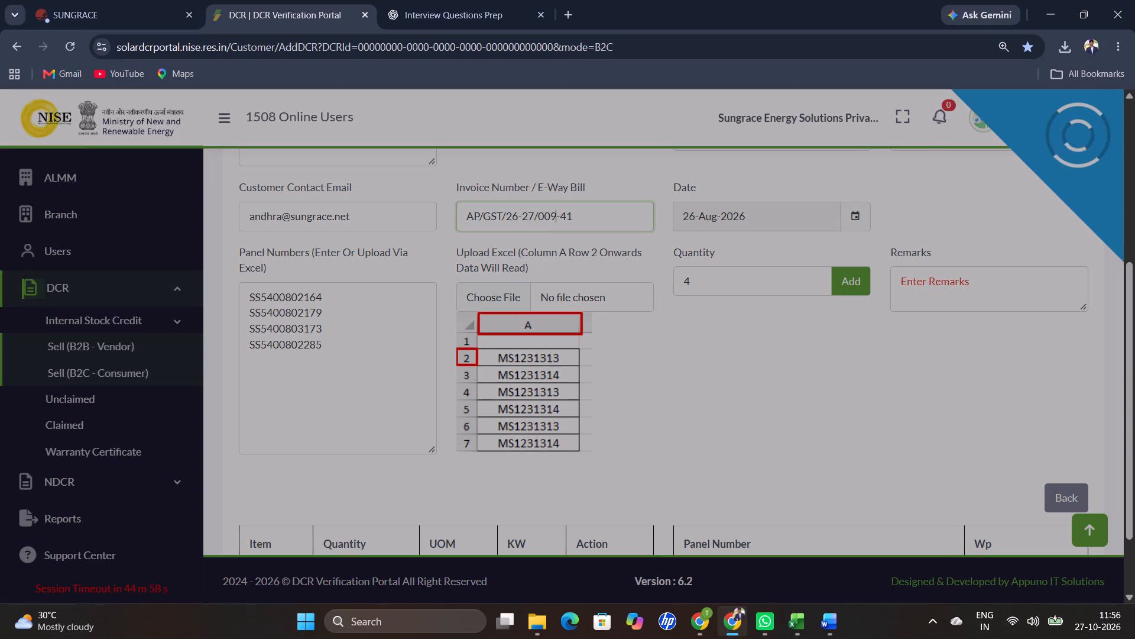
key(Right)
key(Right)
key(Right)
key(BackSpace)
key(BackSpace)
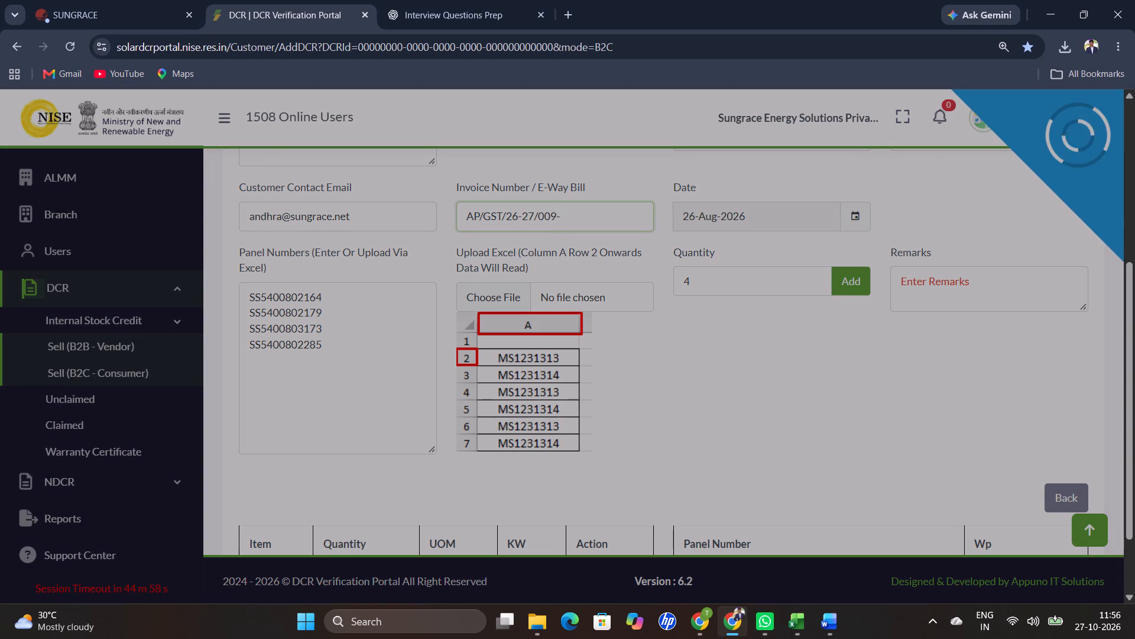
Switch to File Explorer and examine the last numbered folders in dcr crf's DCR009 folder.
scroll(516, 259, down, 2)
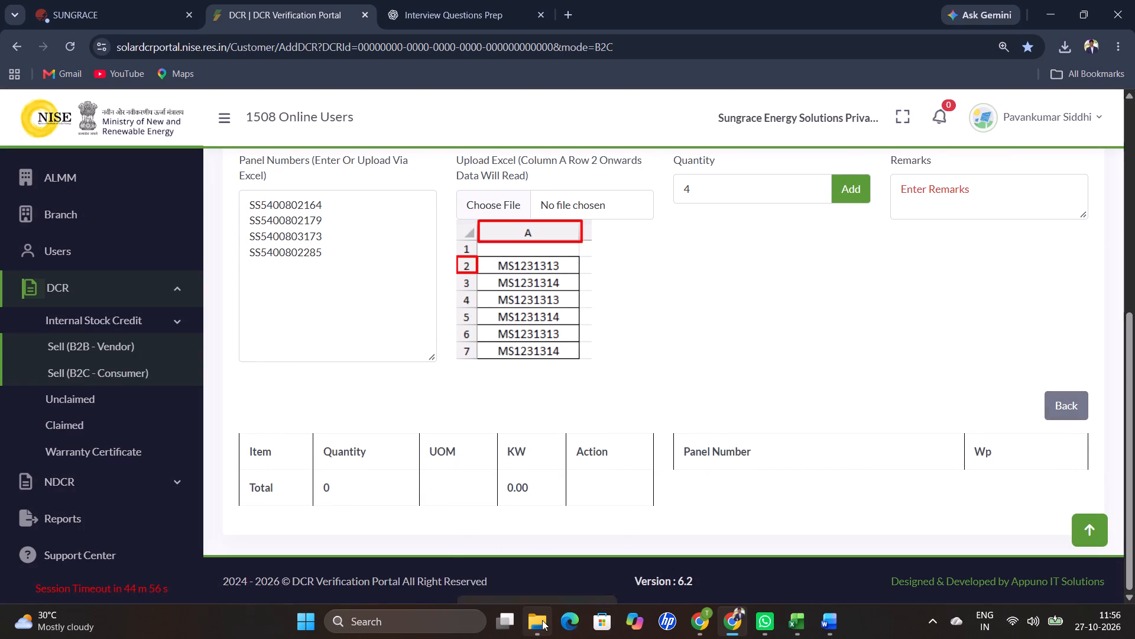
click(527, 576)
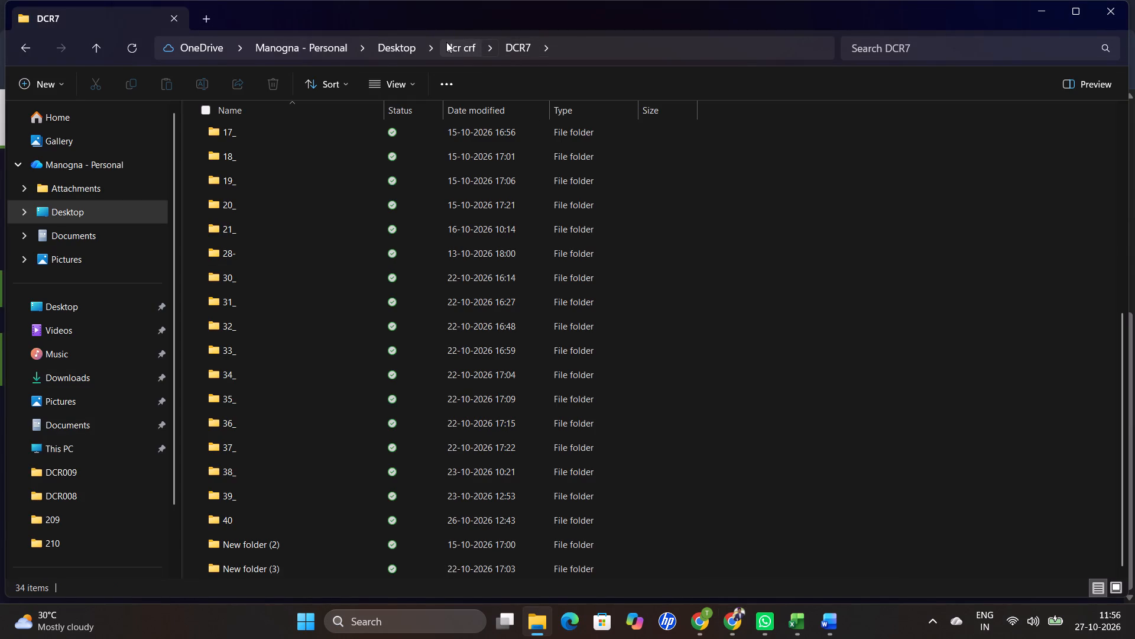
click(443, 30)
click(457, 54)
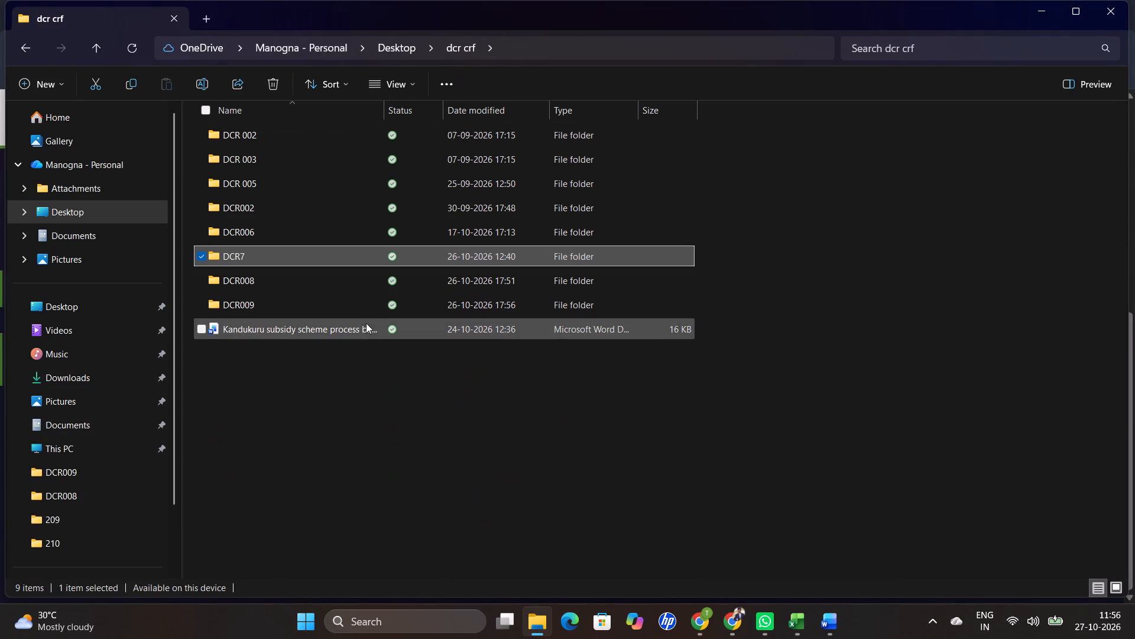
double_click(367, 308)
scroll(367, 308, down, 8)
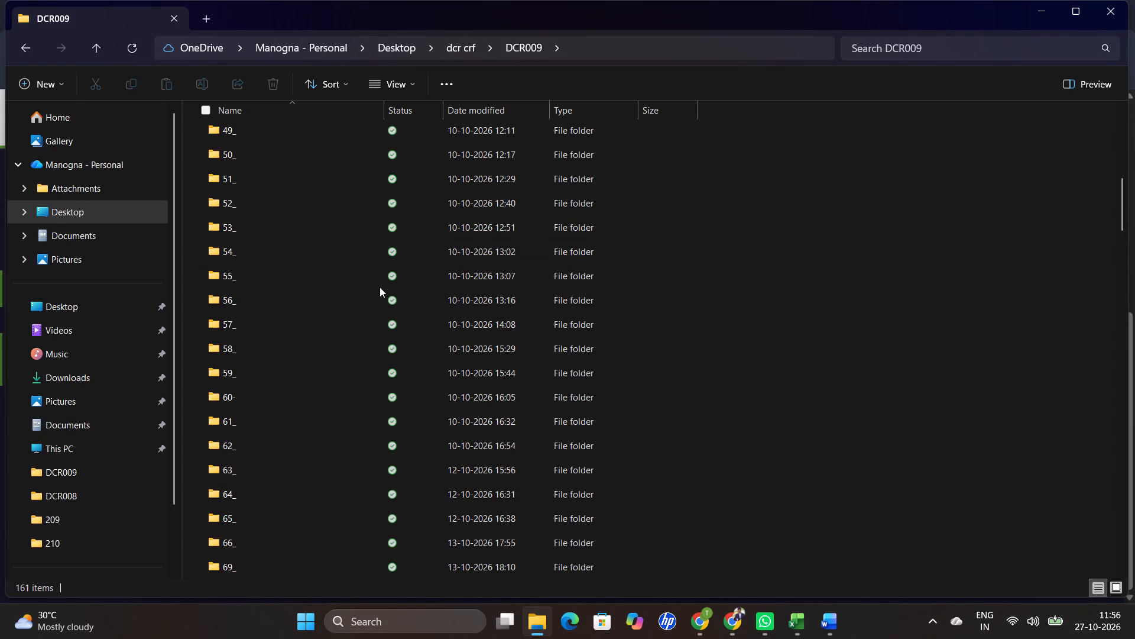
scroll(380, 287, down, 5)
scroll(364, 344, down, 5)
scroll(342, 383, down, 20)
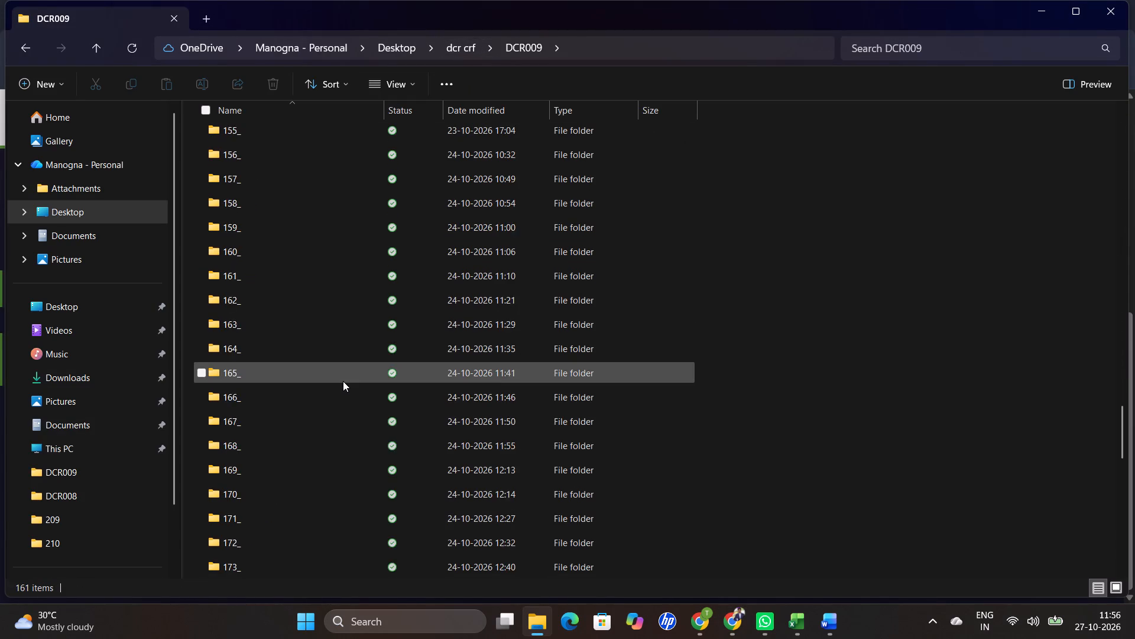
scroll(343, 381, down, 20)
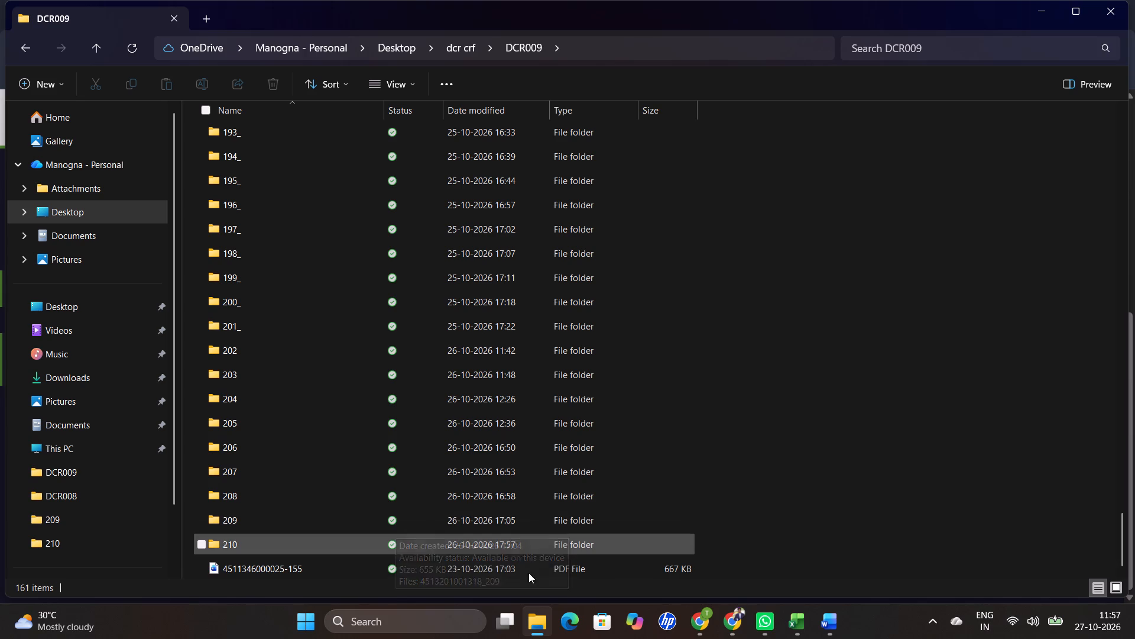
Return to the DCR form in Chrome and complete the invoice number as AP/GST/26-27/009-211.
click(741, 577)
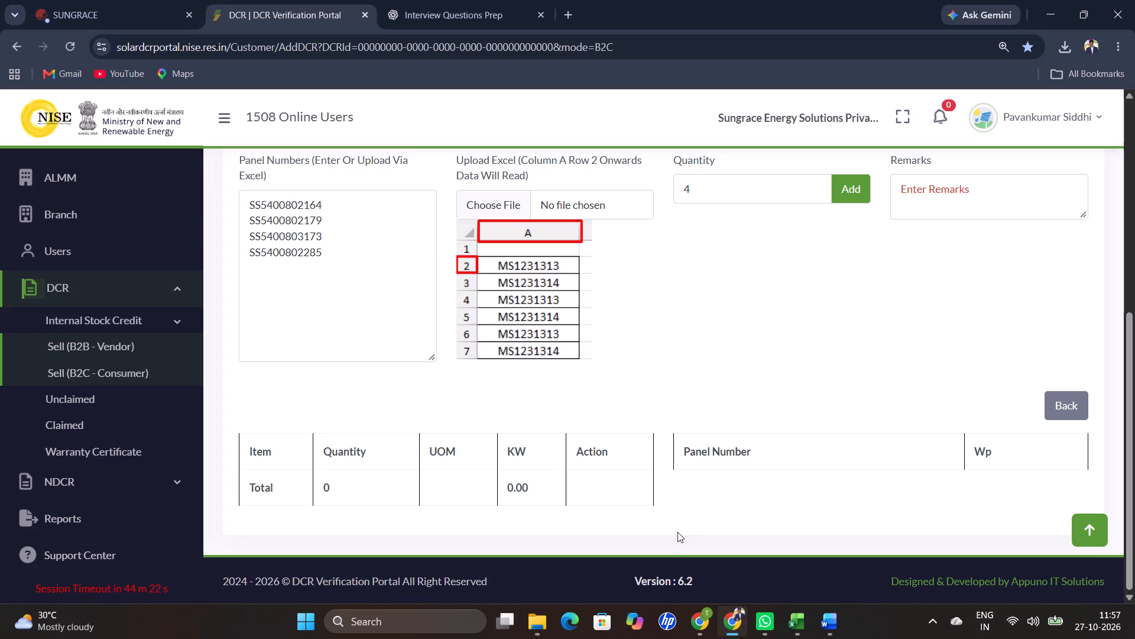
scroll(677, 532, up, 2)
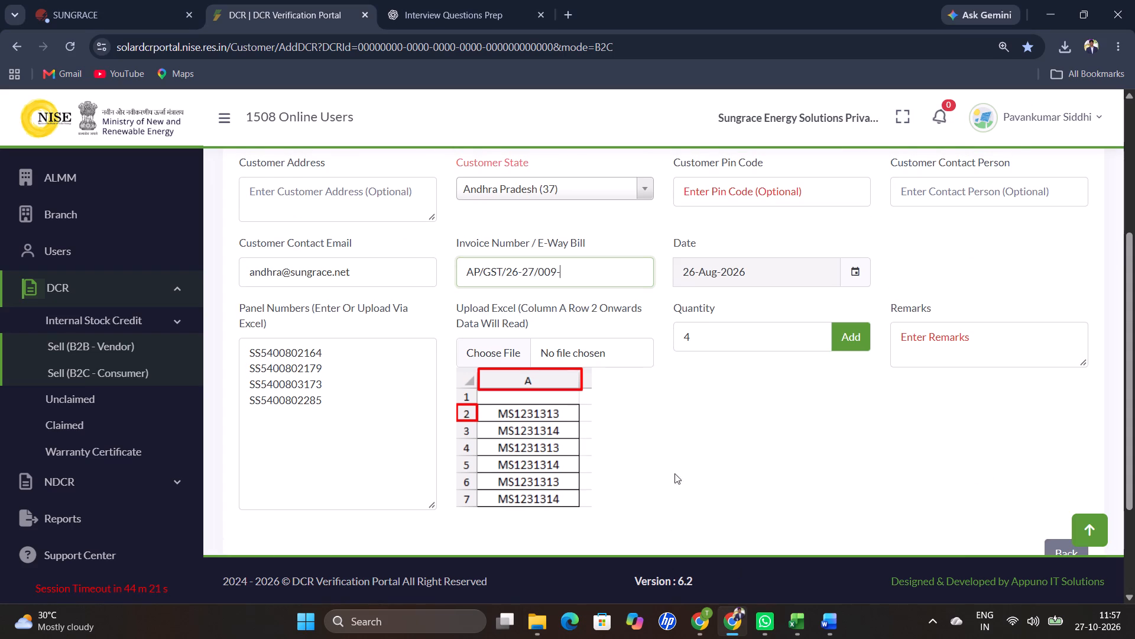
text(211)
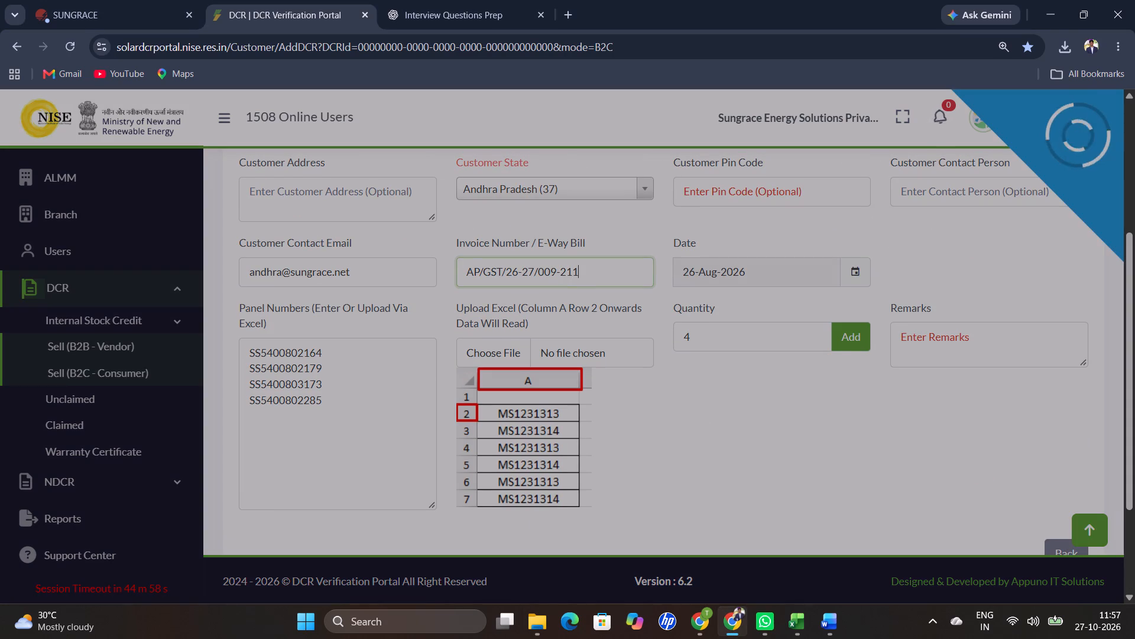
Set the invoice date to 30-Sep-2026 and add the four panels to the entry.
click(819, 279)
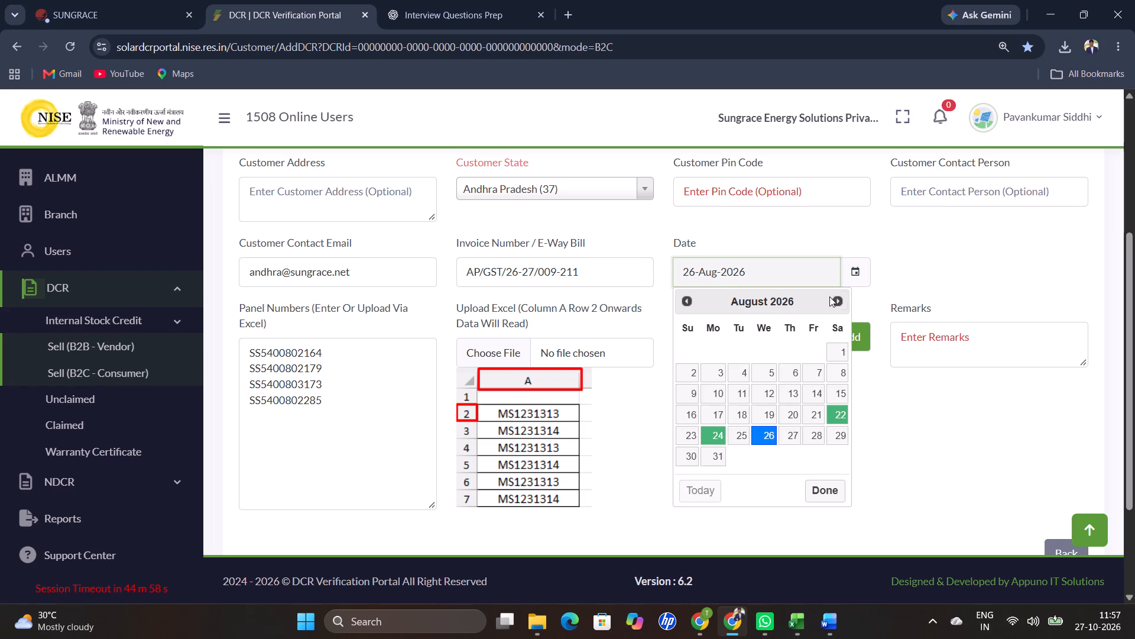
click(829, 295)
click(769, 436)
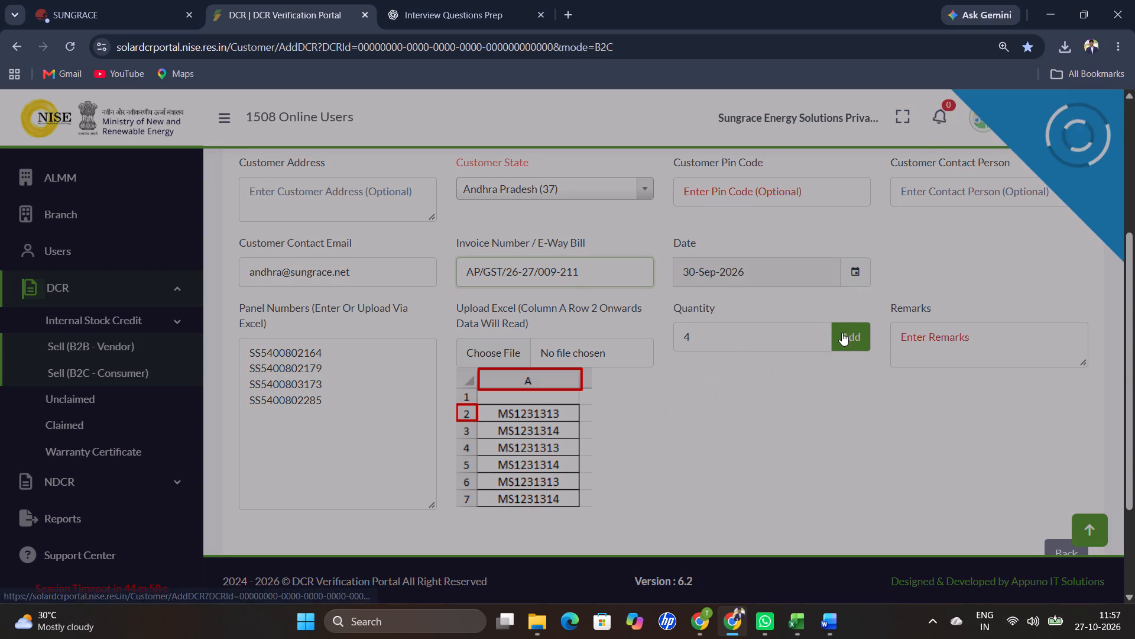
click(844, 331)
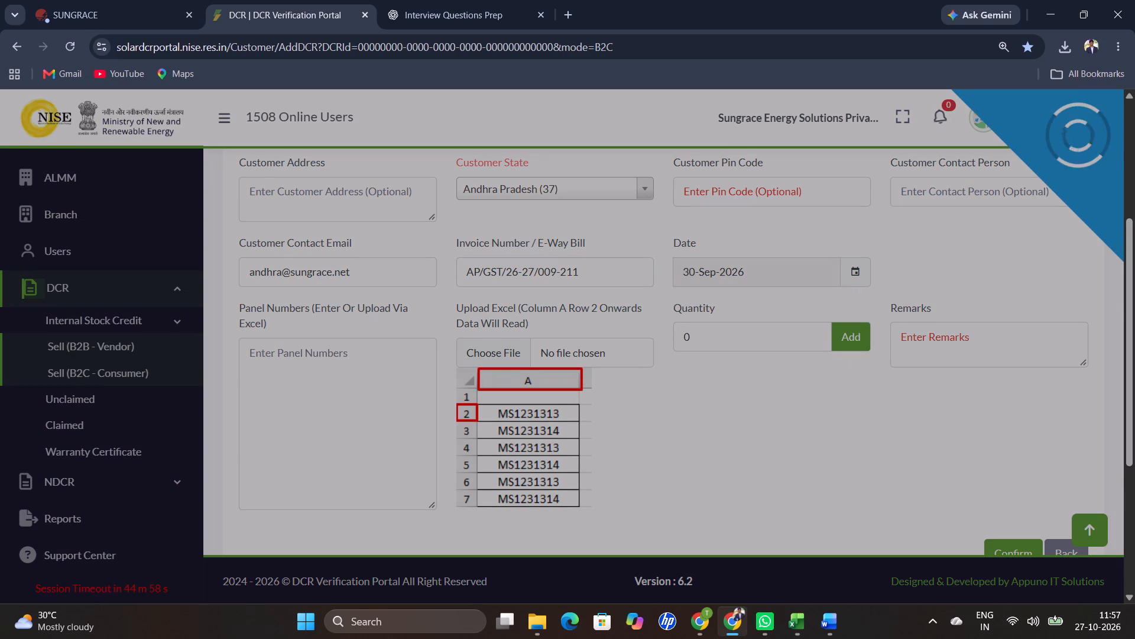
Copy the customer's address from SUNGRACE's quick copy details into the Remarks field of the DCR form.
click(938, 341)
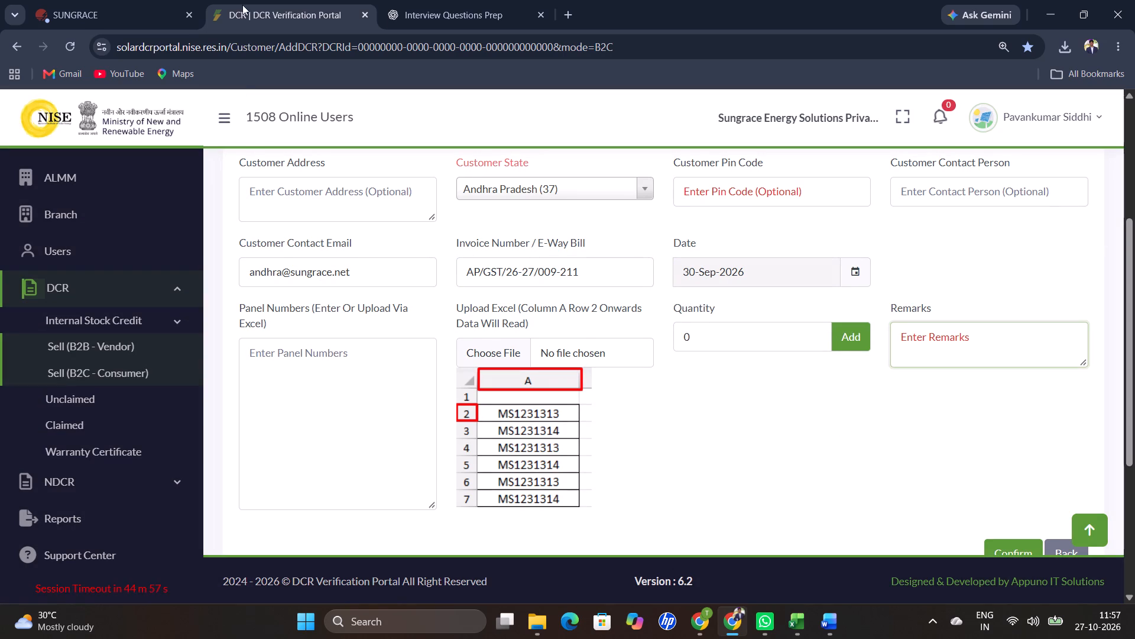
click(168, 0)
click(701, 146)
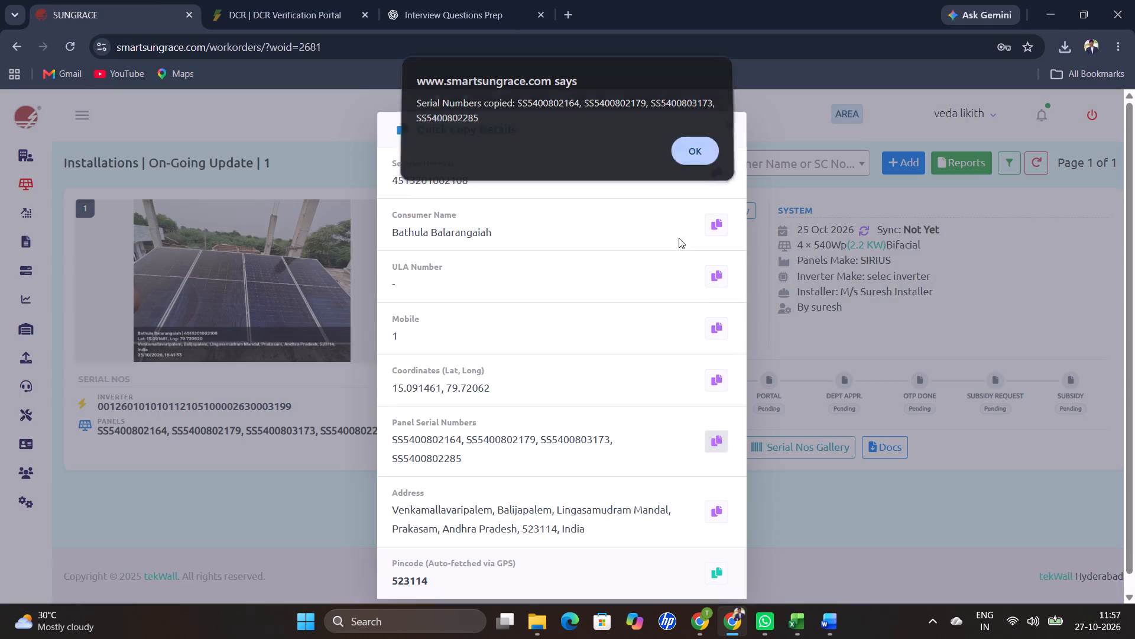
click(715, 508)
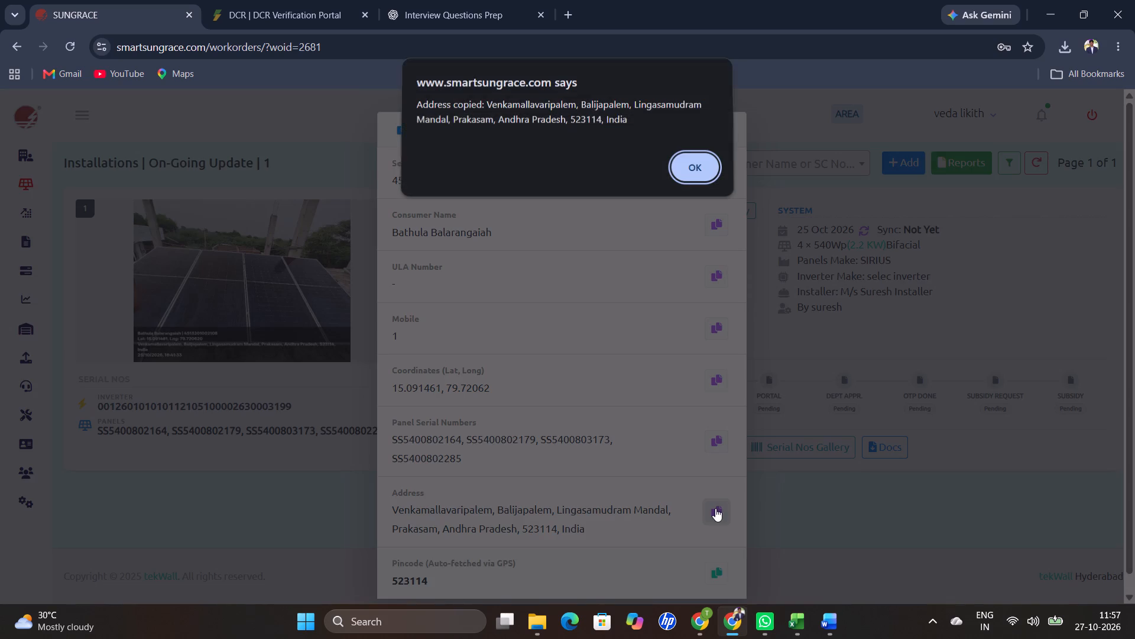
click(307, 0)
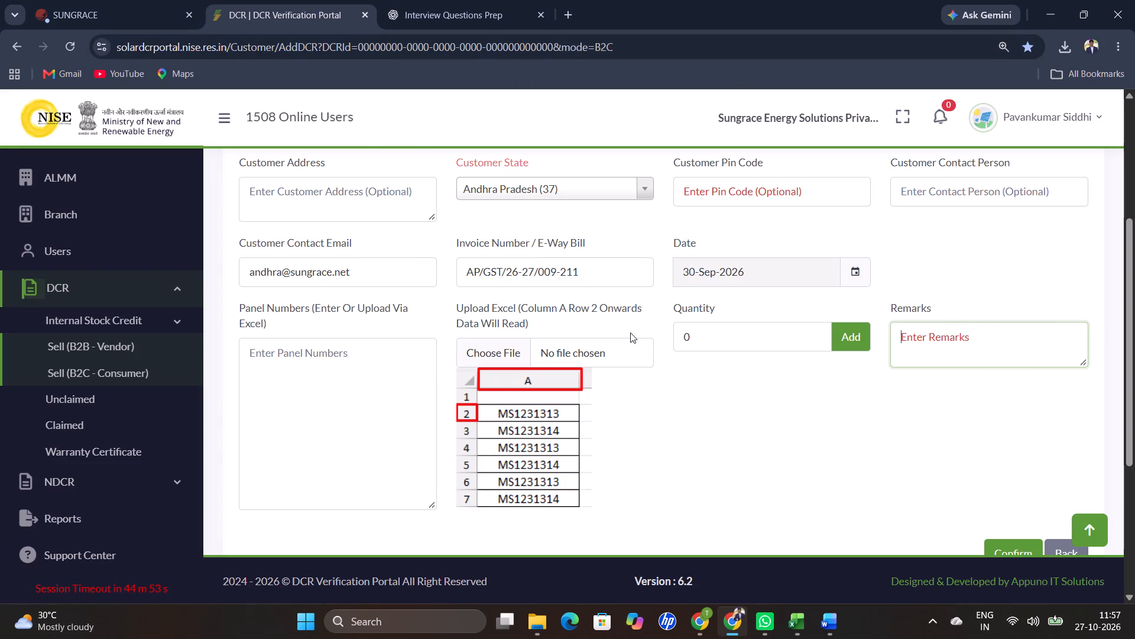
key(ctrl+v)
Fill the Customer Pin Code in the DCR form with the pincode copied from the customer's SUNGRACE details.
click(696, 191)
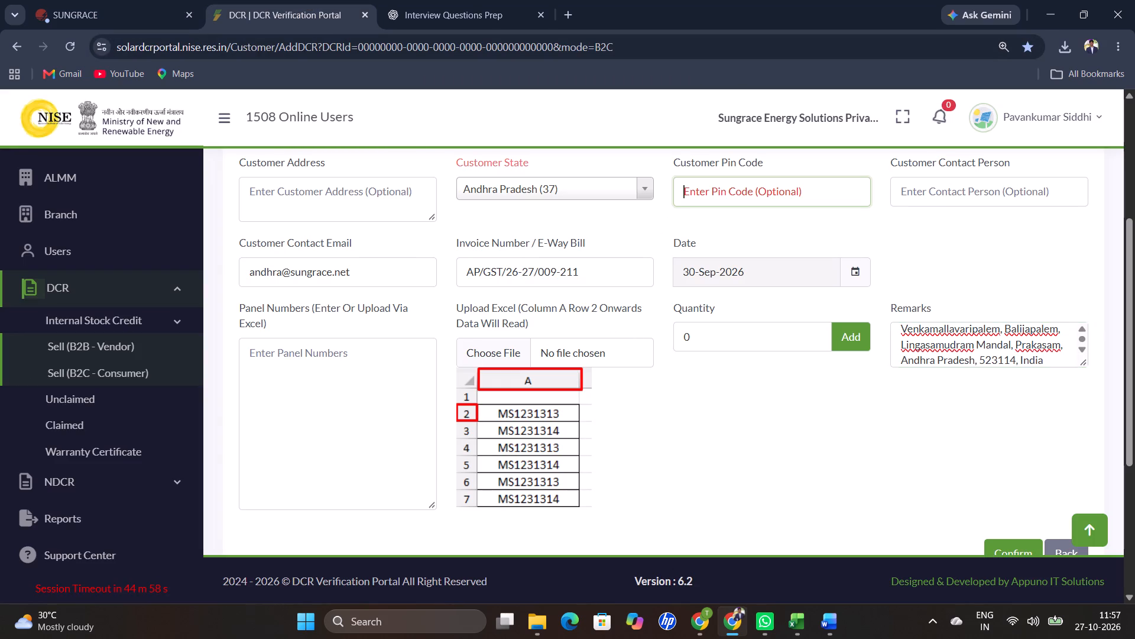
drag(109, 14, 108, 8)
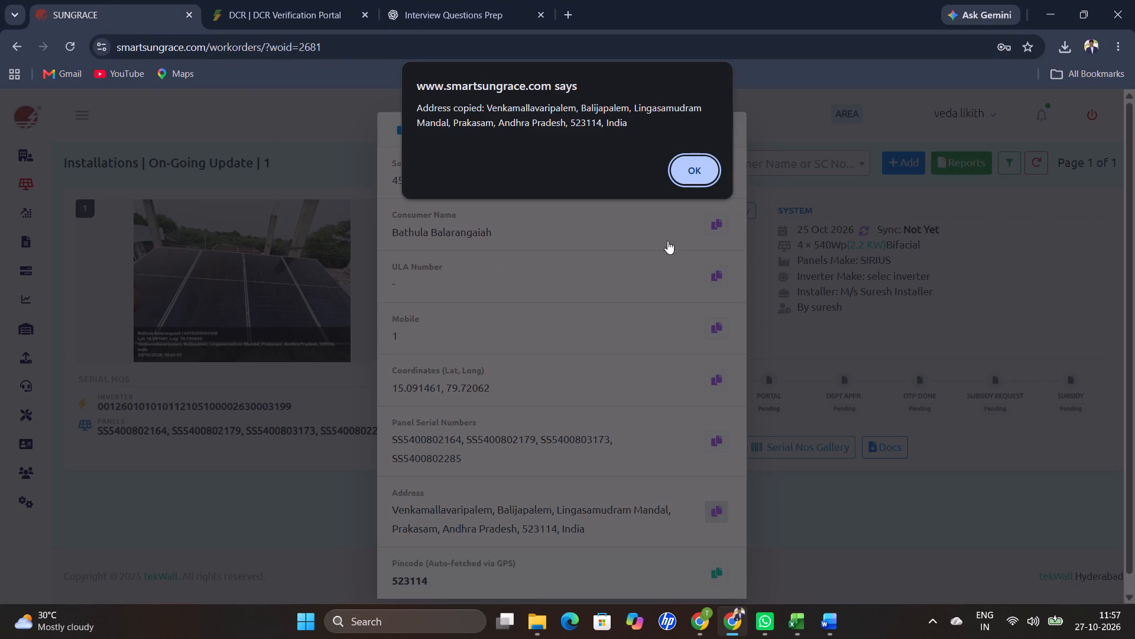
click(694, 175)
click(711, 574)
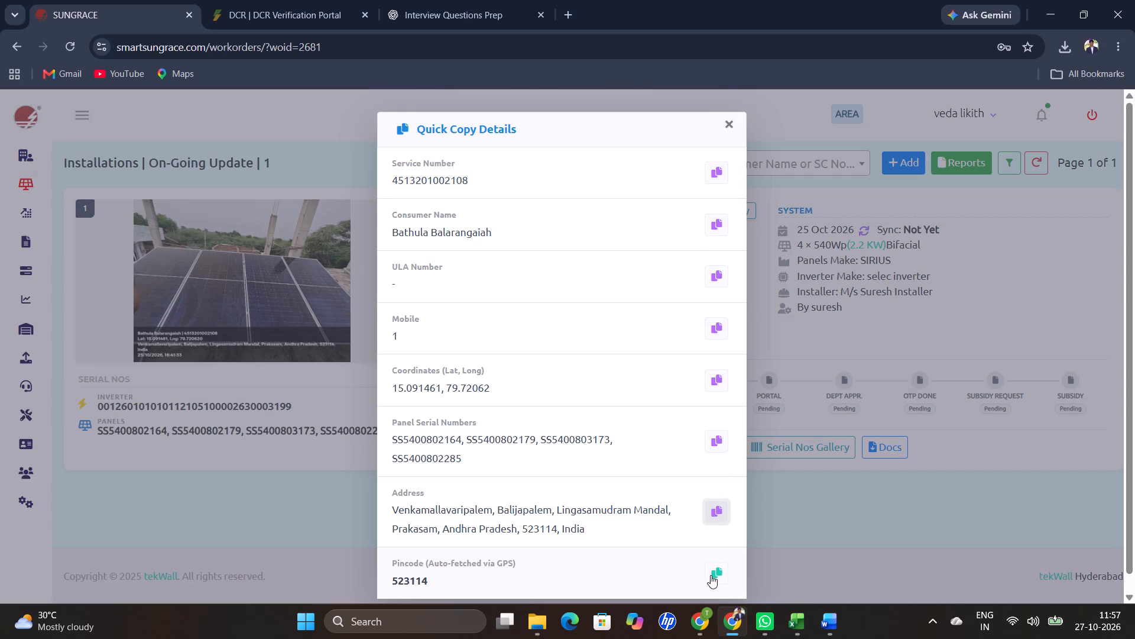
drag(278, 0, 283, 9)
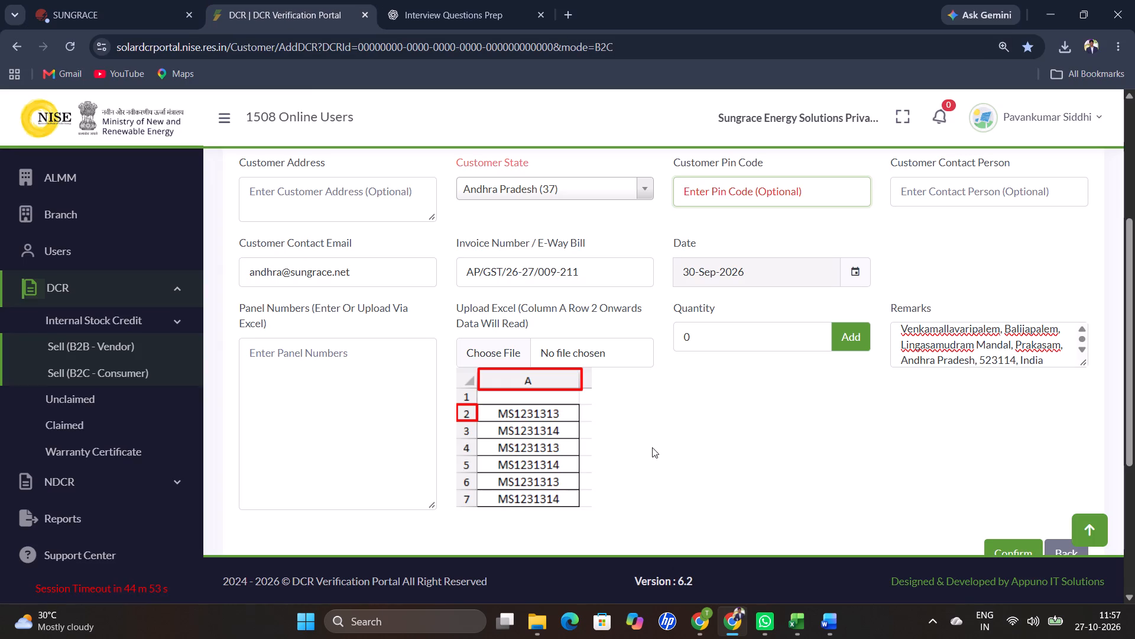
key(ctrl+v)
Submit the completed B2C DCR entry and accept its confirmation.
scroll(819, 408, down, 3)
click(1003, 331)
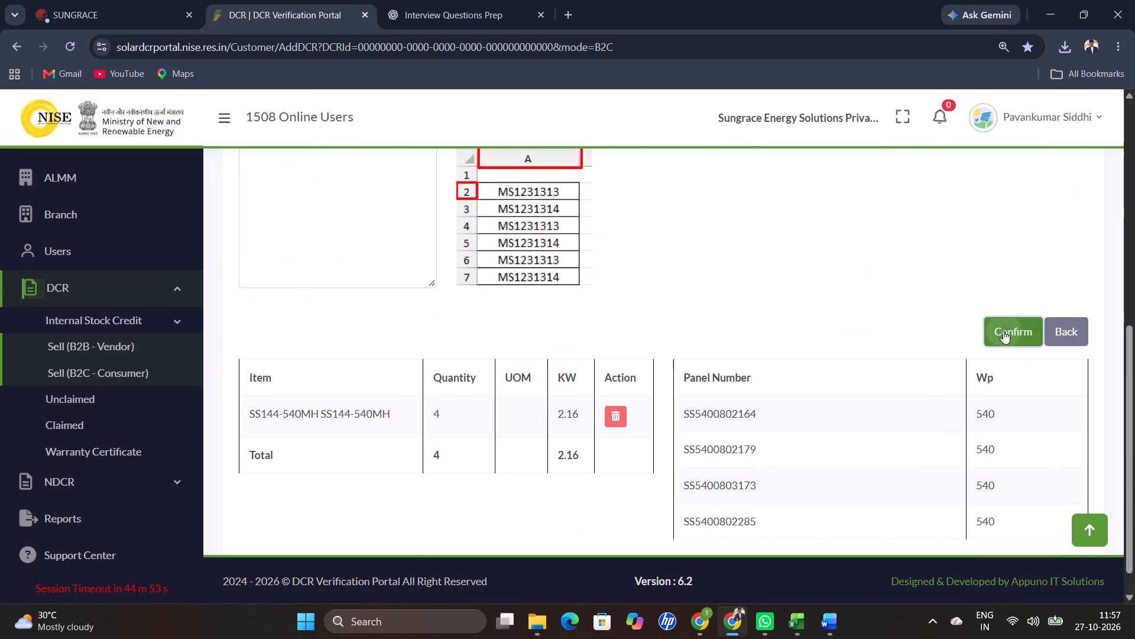
click(715, 444)
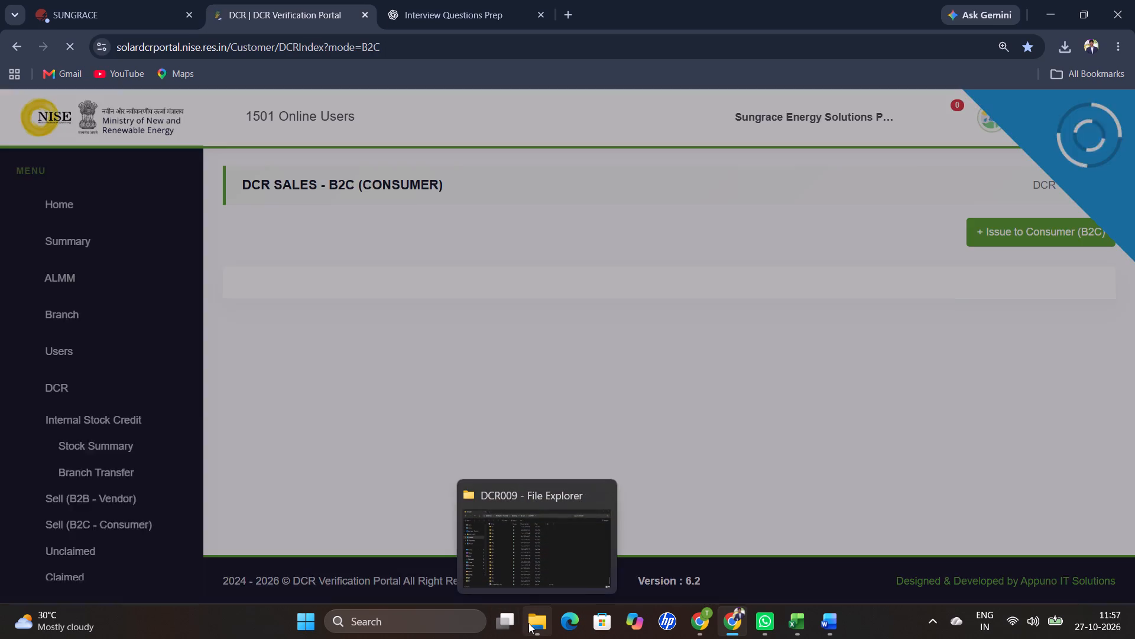
Switch to File Explorer and create a folder named 211_ inside DCR009.
click(519, 557)
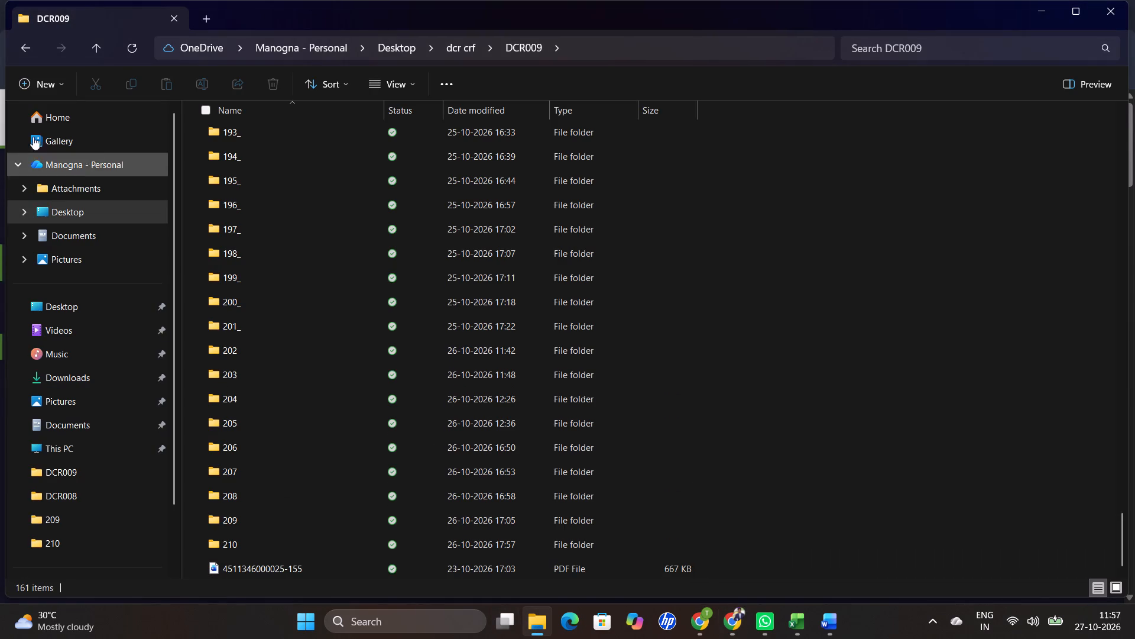
click(23, 82)
click(45, 116)
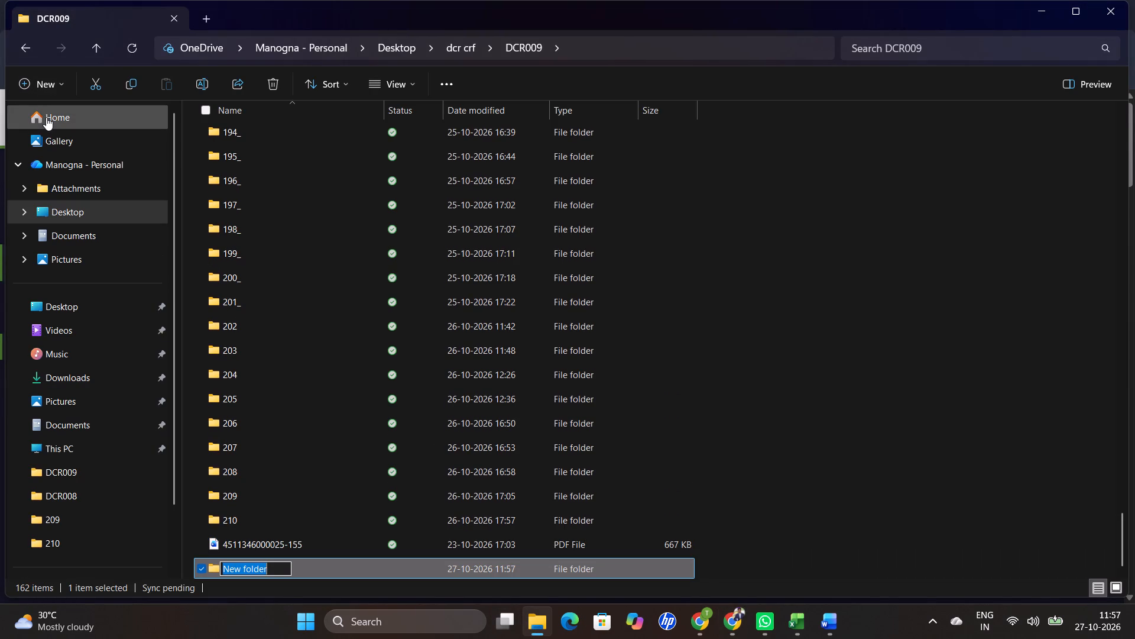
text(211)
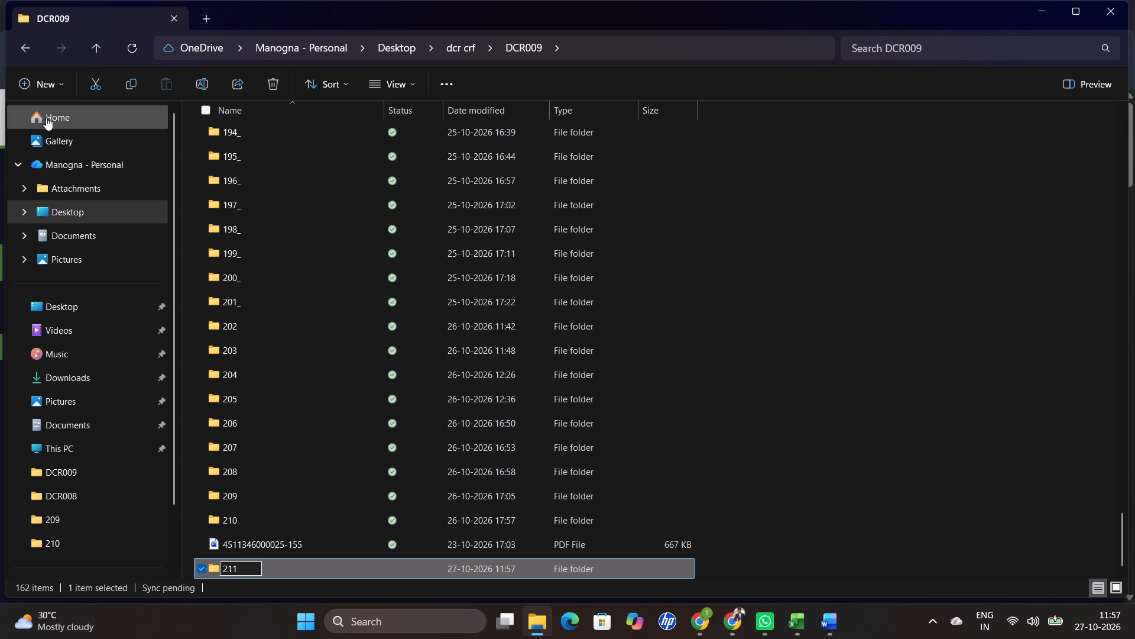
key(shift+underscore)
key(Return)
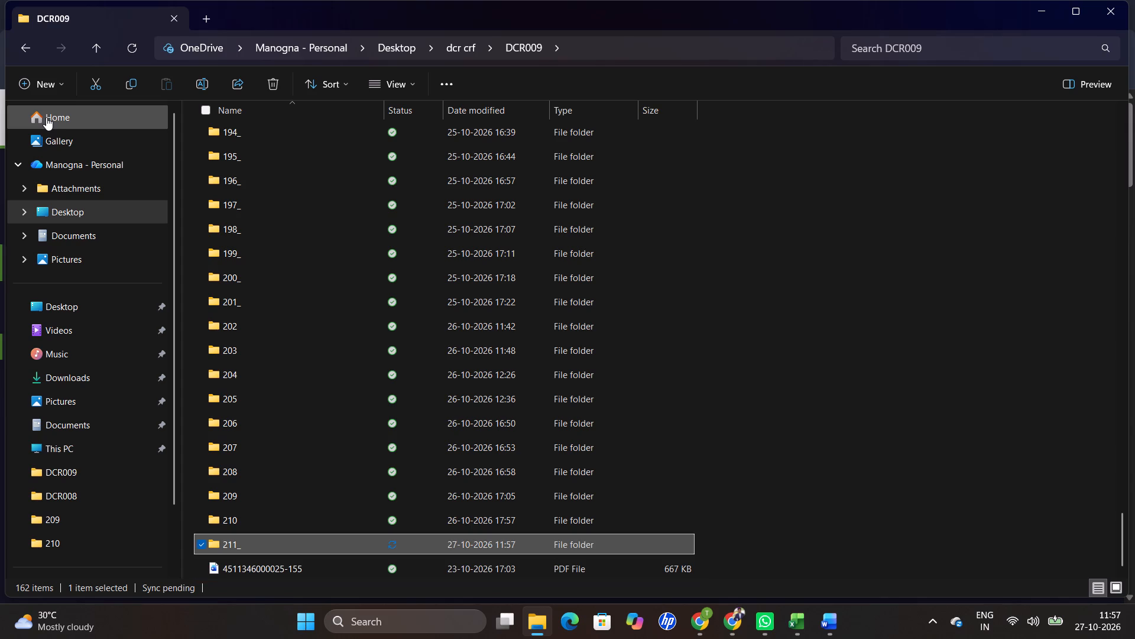
Return to Chrome and copy the customer's service number from SUNGRACE's quick copy details.
click(720, 551)
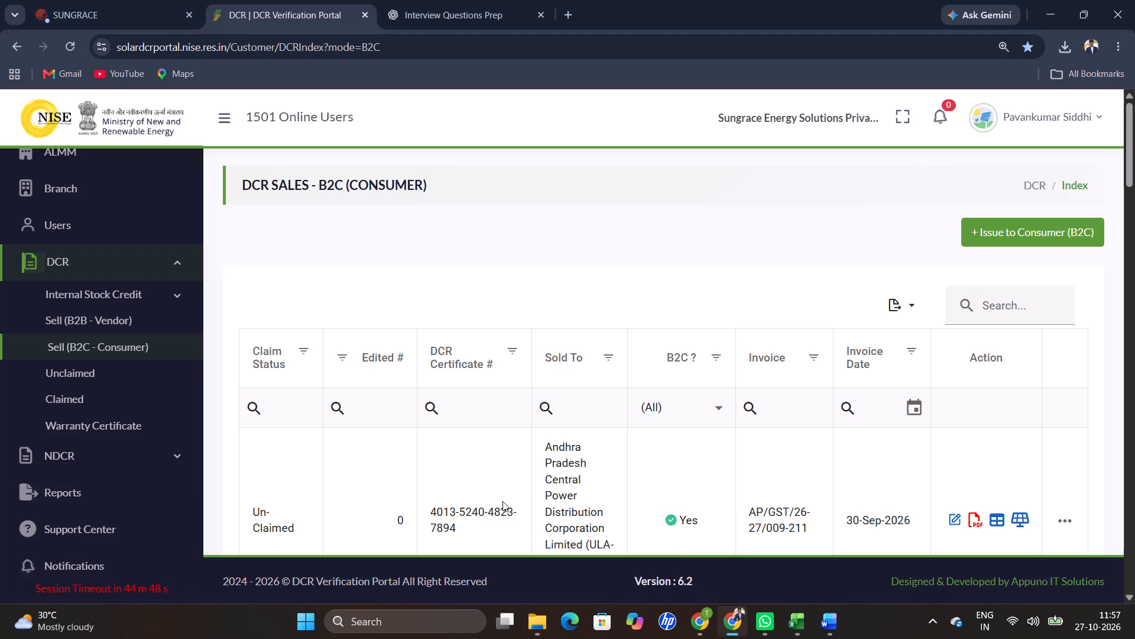
click(97, 0)
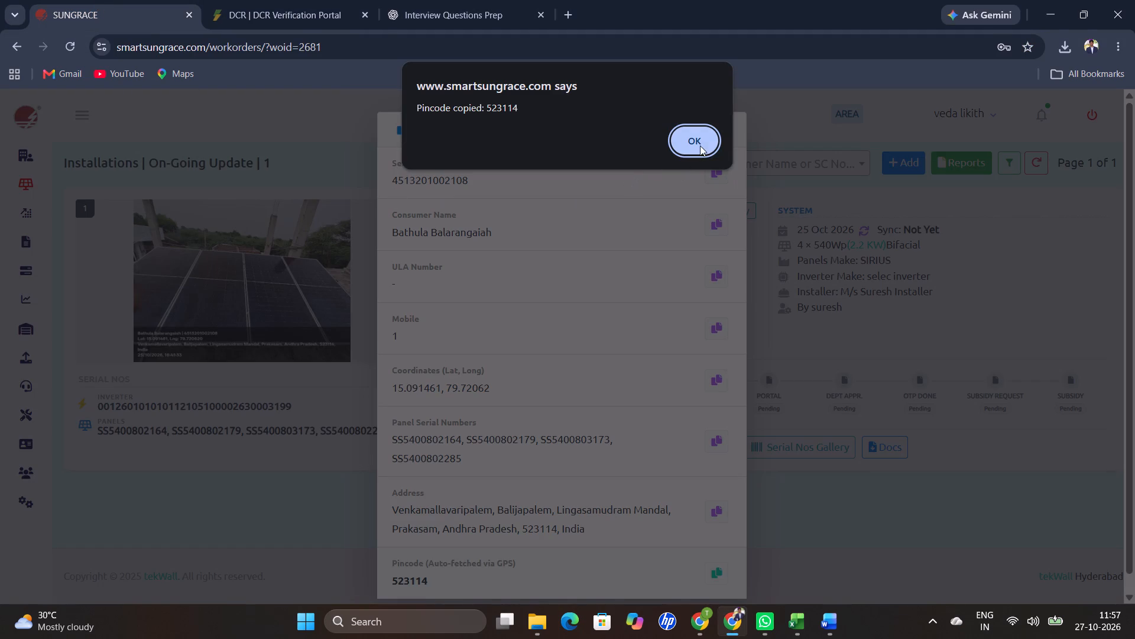
click(698, 144)
click(712, 173)
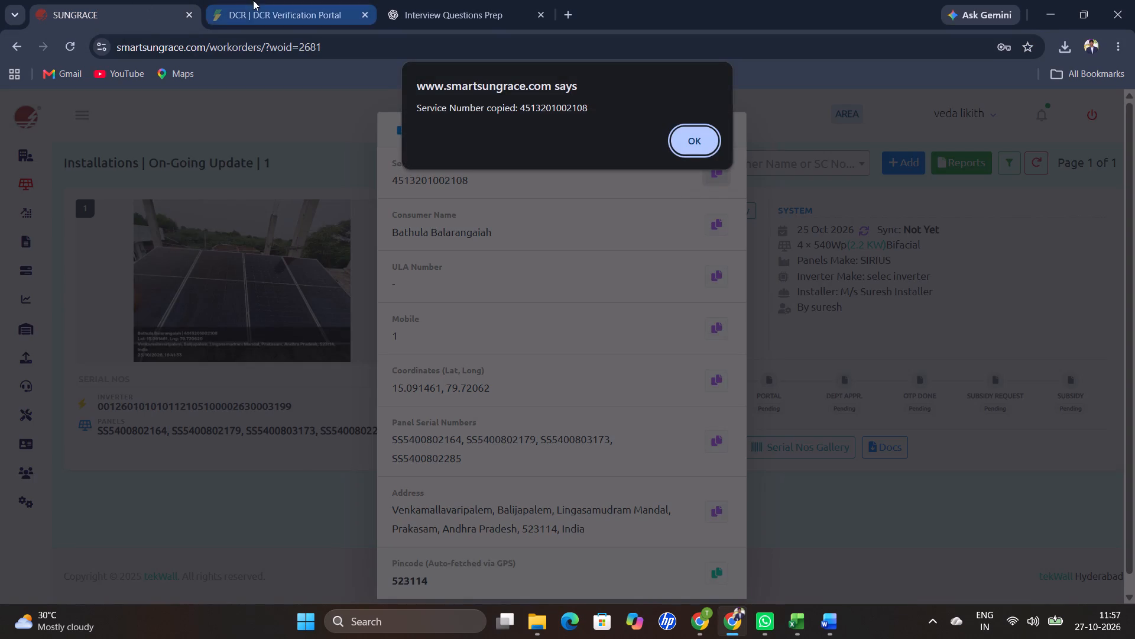
Download the DCR certificate PDF for invoice AP/GST/26-27/009-211 into folder 211_, named with the copied service number followed by -211.
click(253, 0)
click(974, 521)
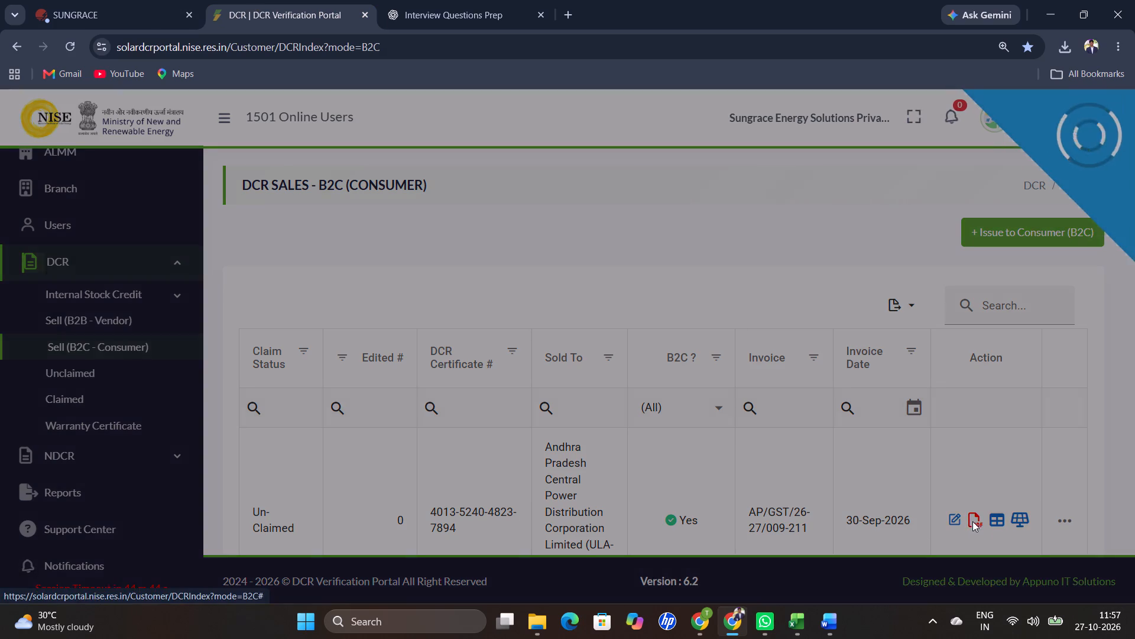
click(933, 205)
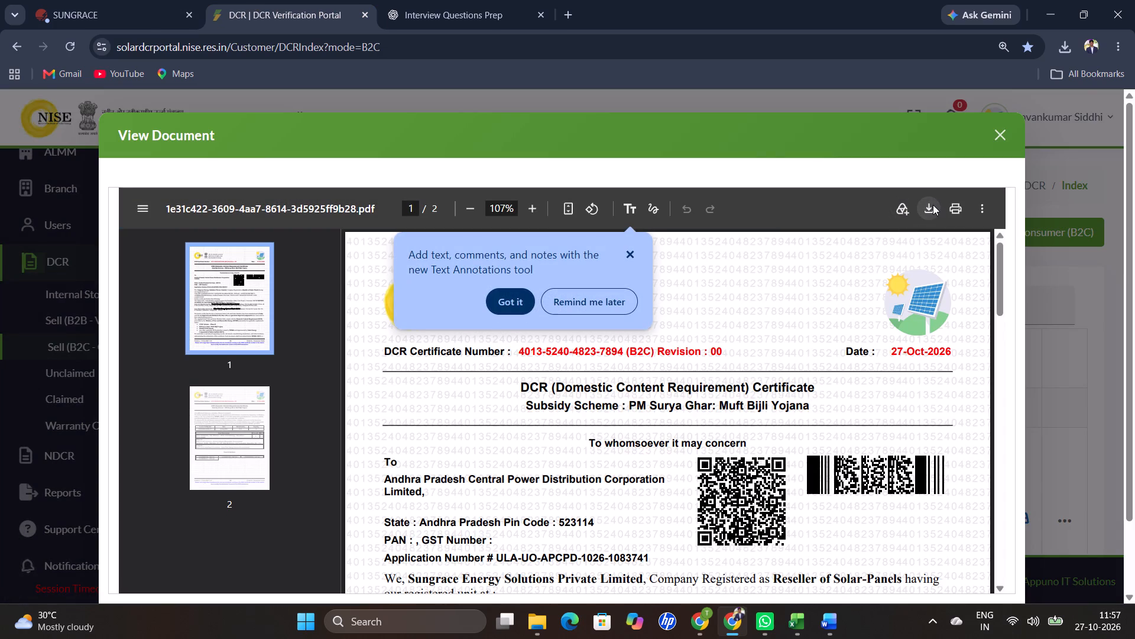
key(ctrl+v)
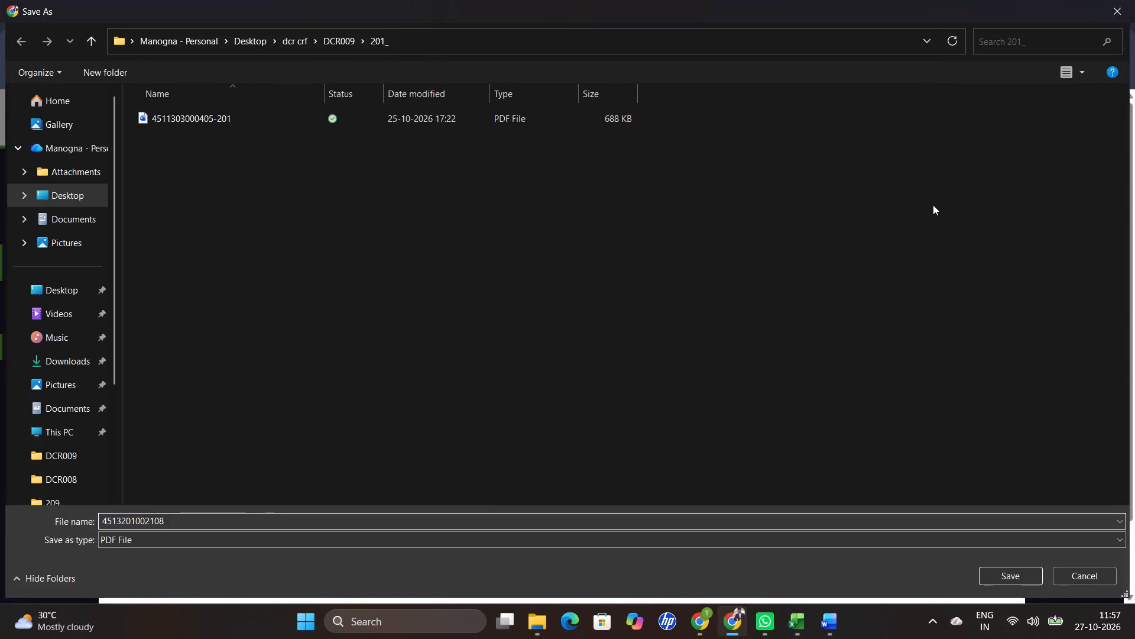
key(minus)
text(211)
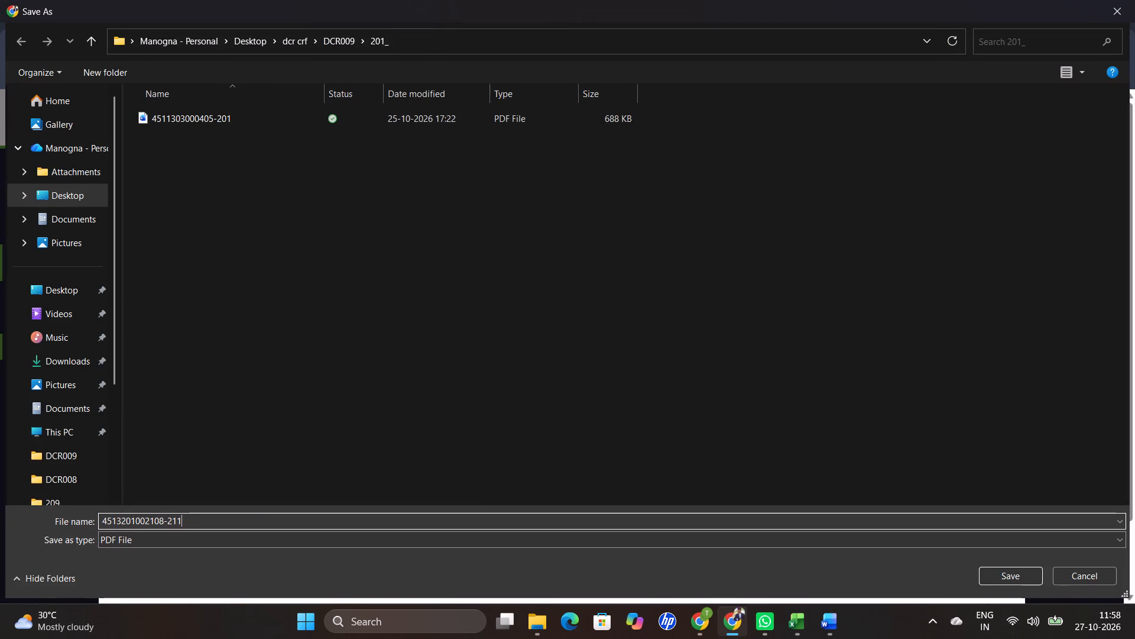
click(333, 41)
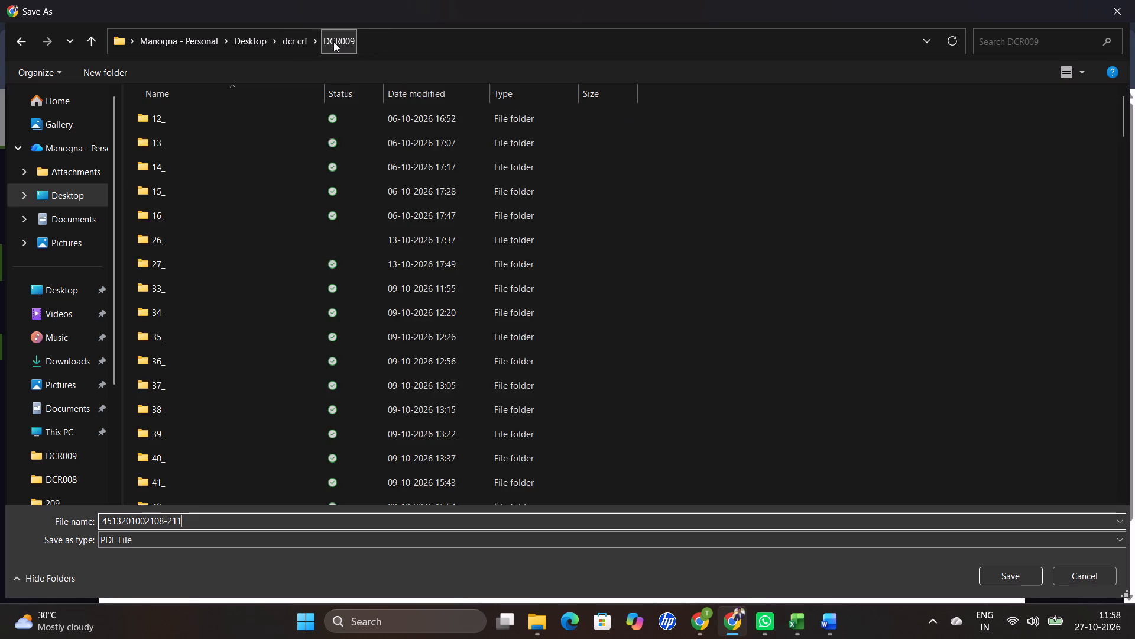
scroll(192, 433, down, 20)
scroll(192, 433, down, 4)
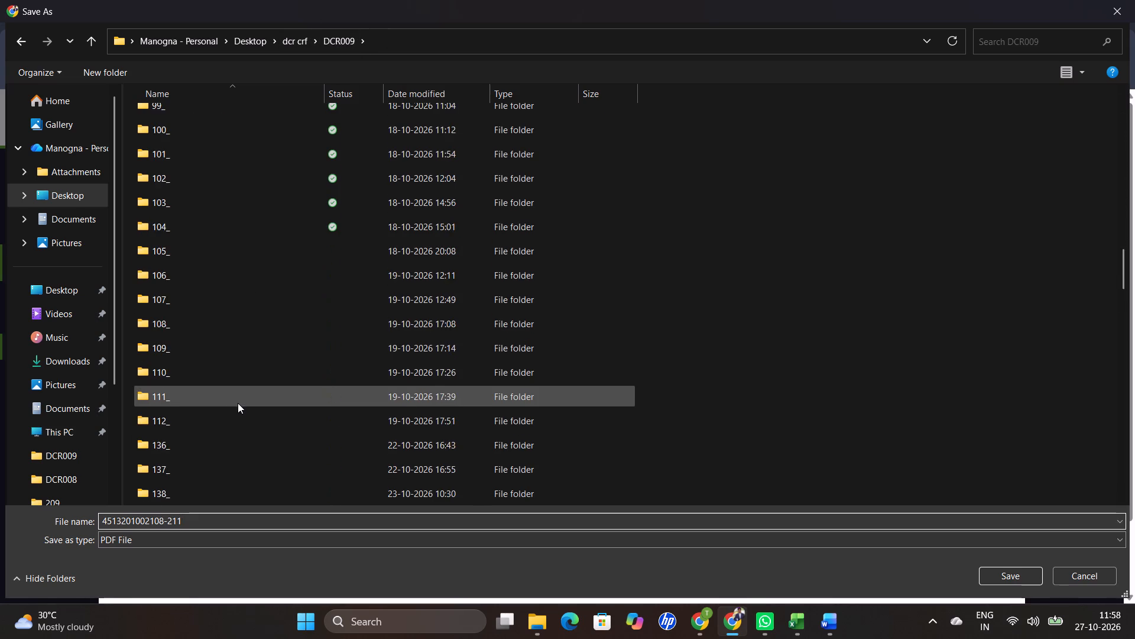
scroll(238, 403, down, 20)
scroll(238, 403, down, 12)
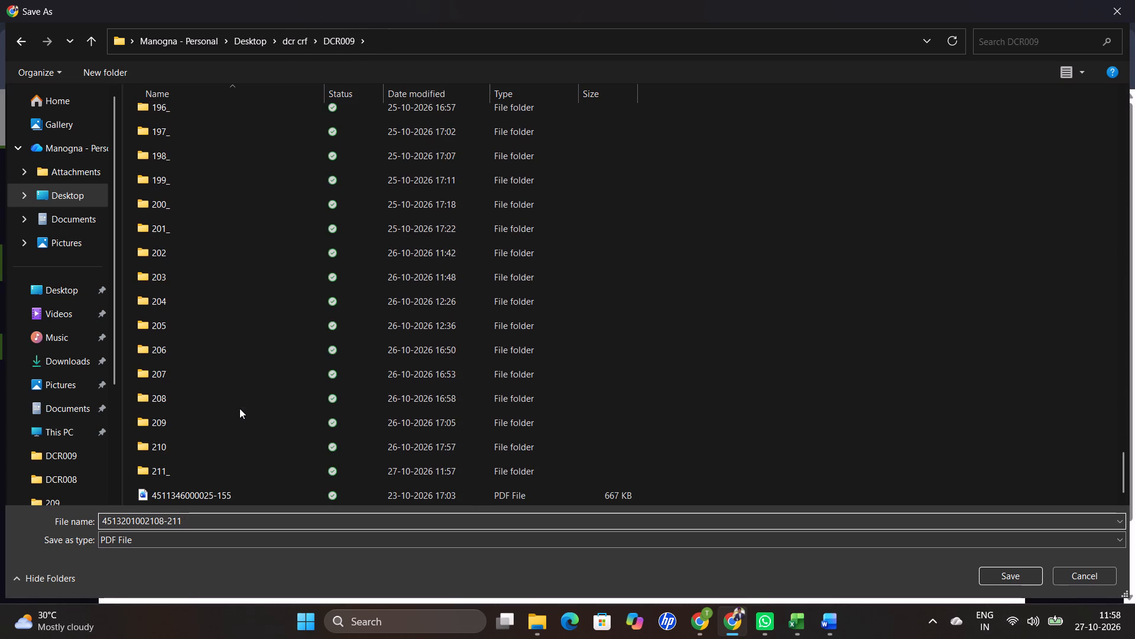
double_click(255, 470)
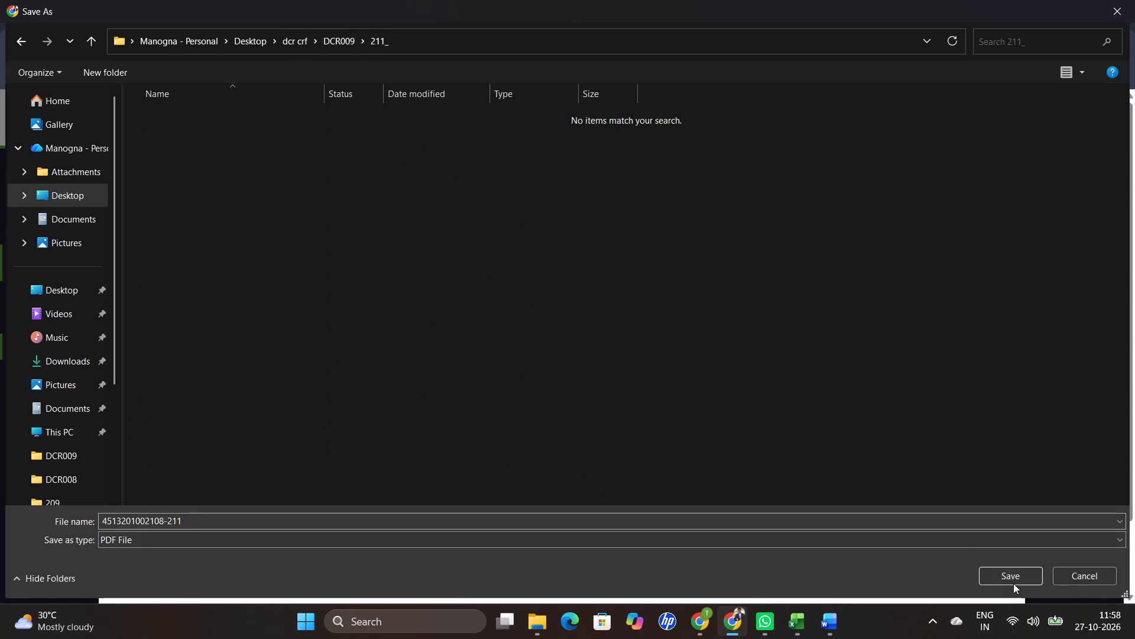
click(1011, 573)
In SUNGRACE, close the quick copy details and open the installation's Project Stage update form.
click(128, 21)
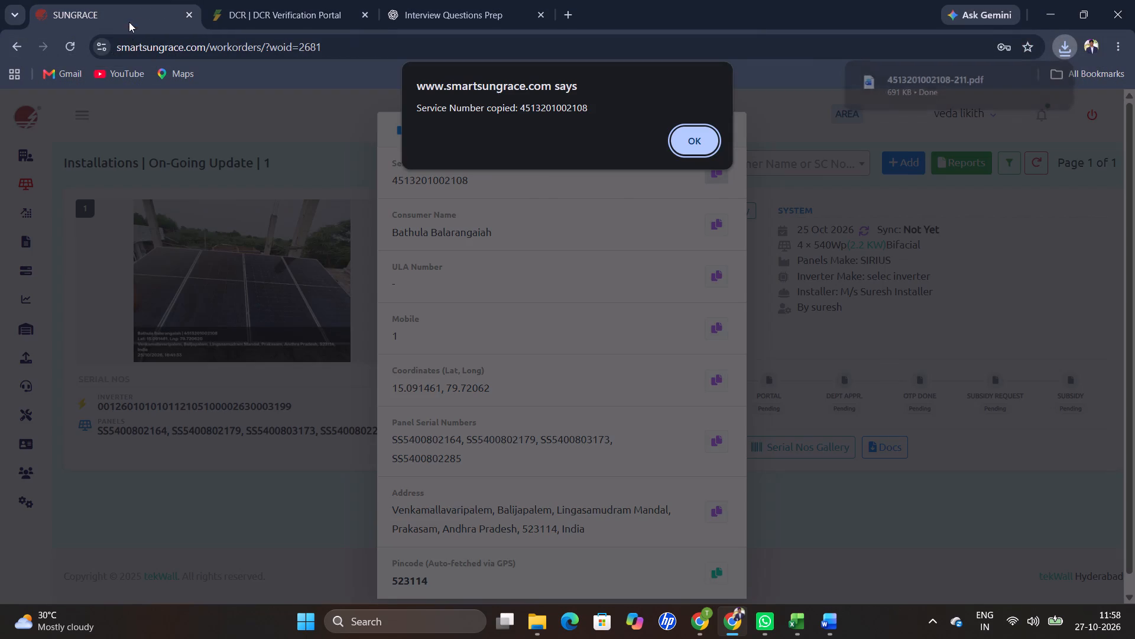
click(675, 141)
click(725, 118)
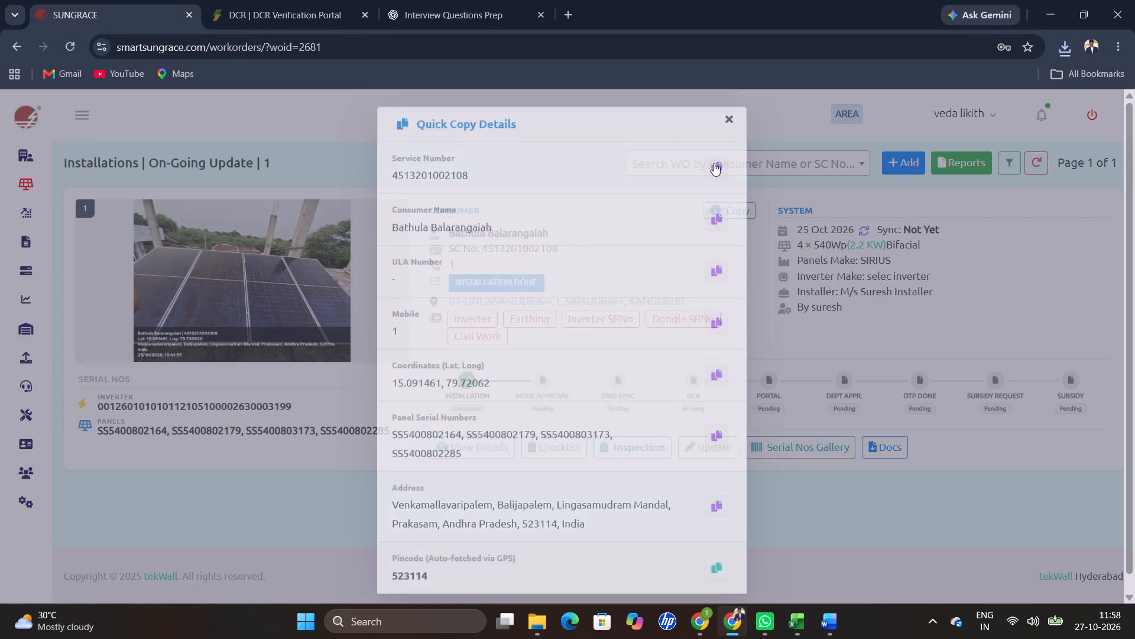
click(700, 440)
click(482, 392)
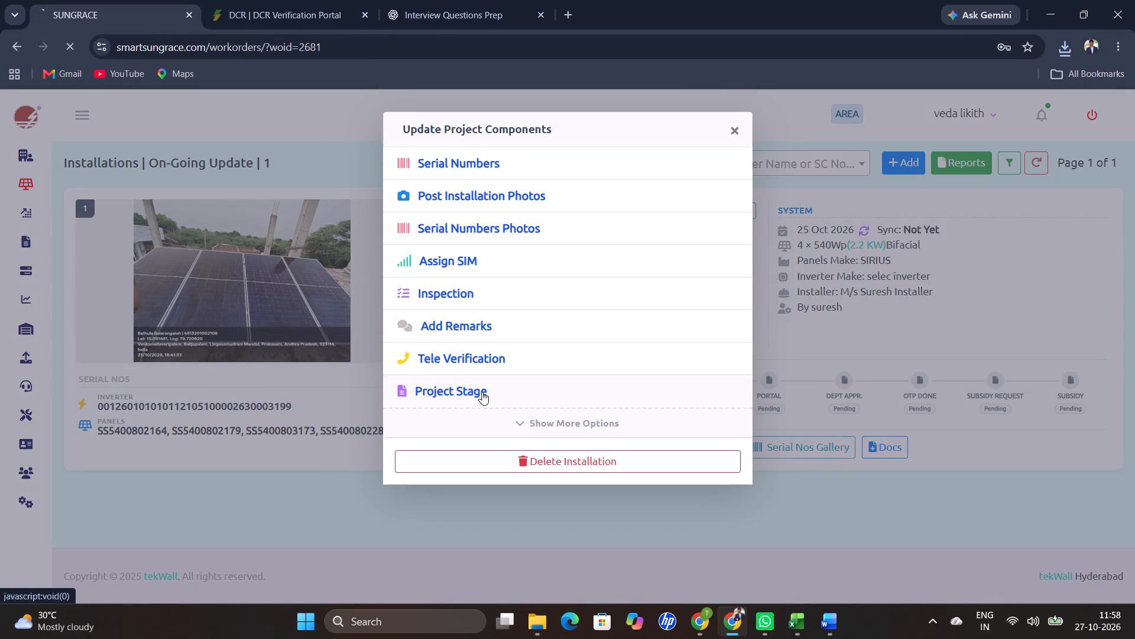
Attach the certificate PDF ending in -211 from DCR009's 211_ folder as the Dcr upload.
scroll(517, 207, down, 4)
click(387, 431)
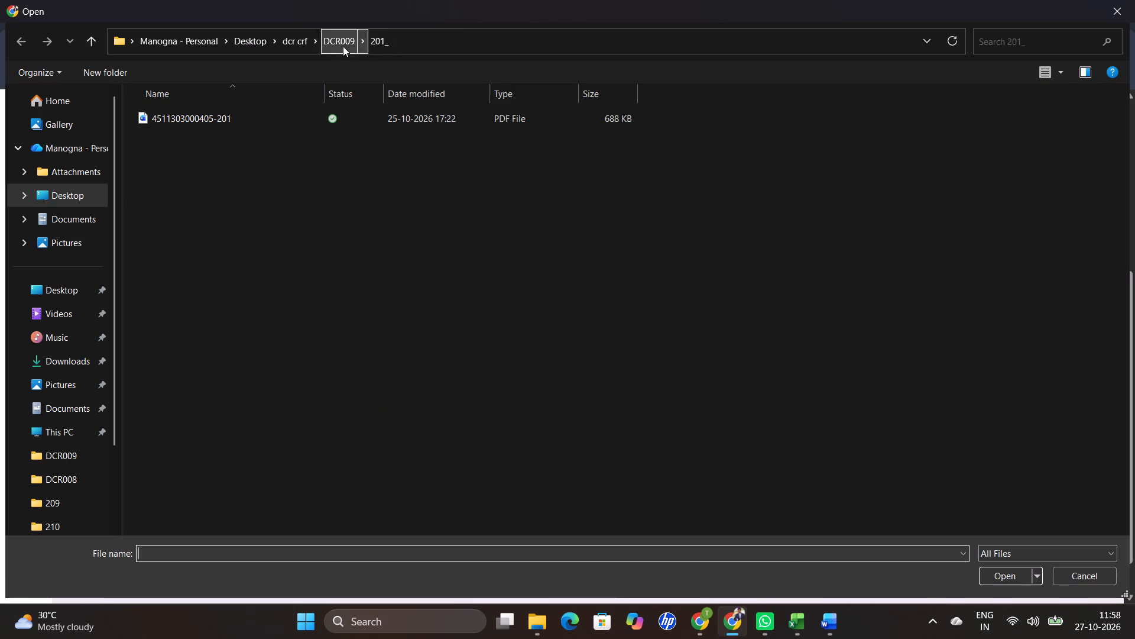
click(343, 41)
scroll(301, 331, down, 10)
double_click(294, 502)
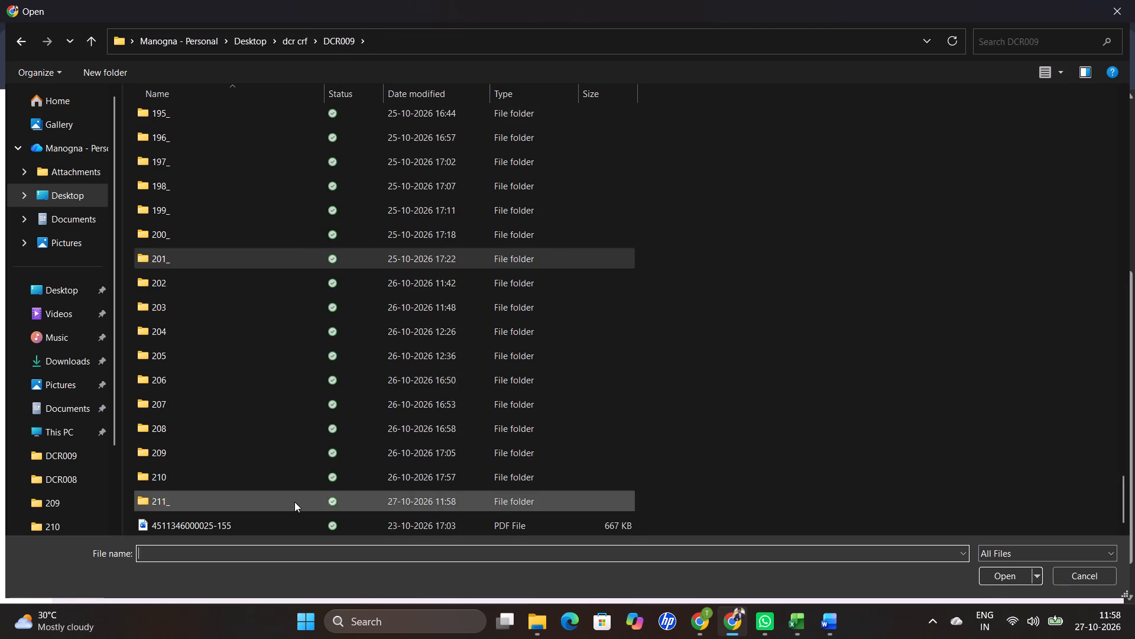
double_click(217, 125)
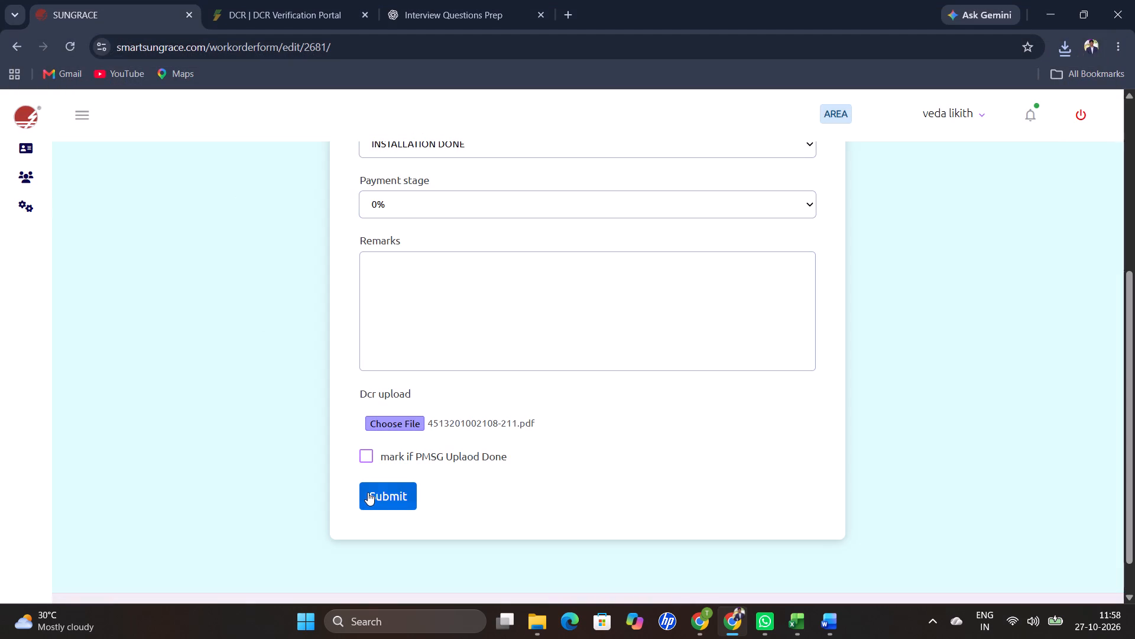
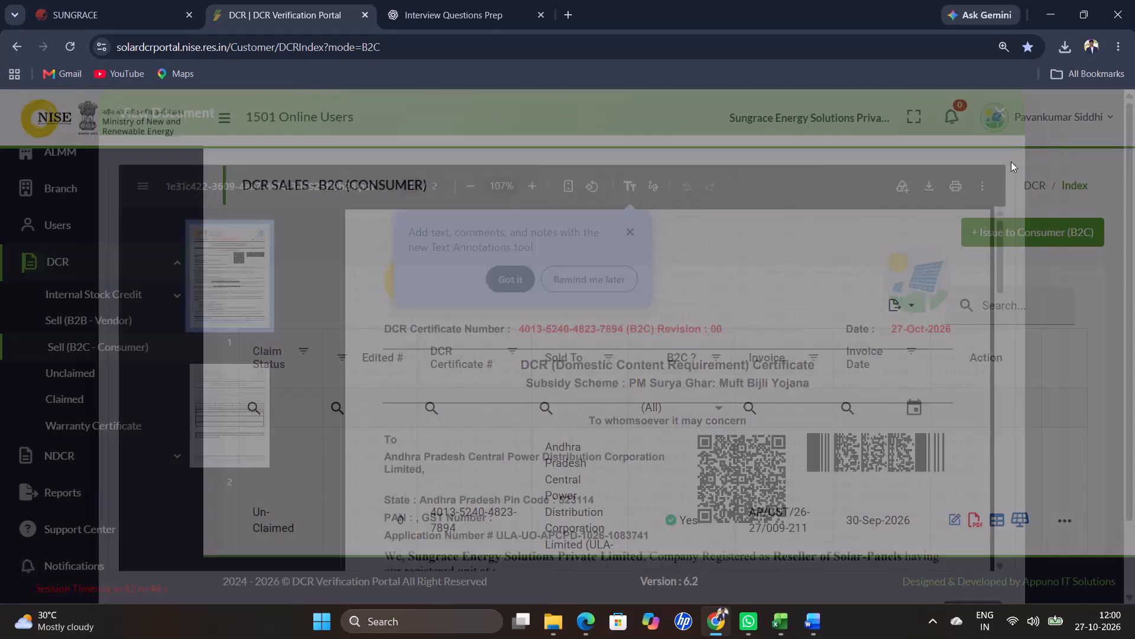
Start a new Issue to Consumer (B2C) entry and paste the copied consumer application number.
click(995, 224)
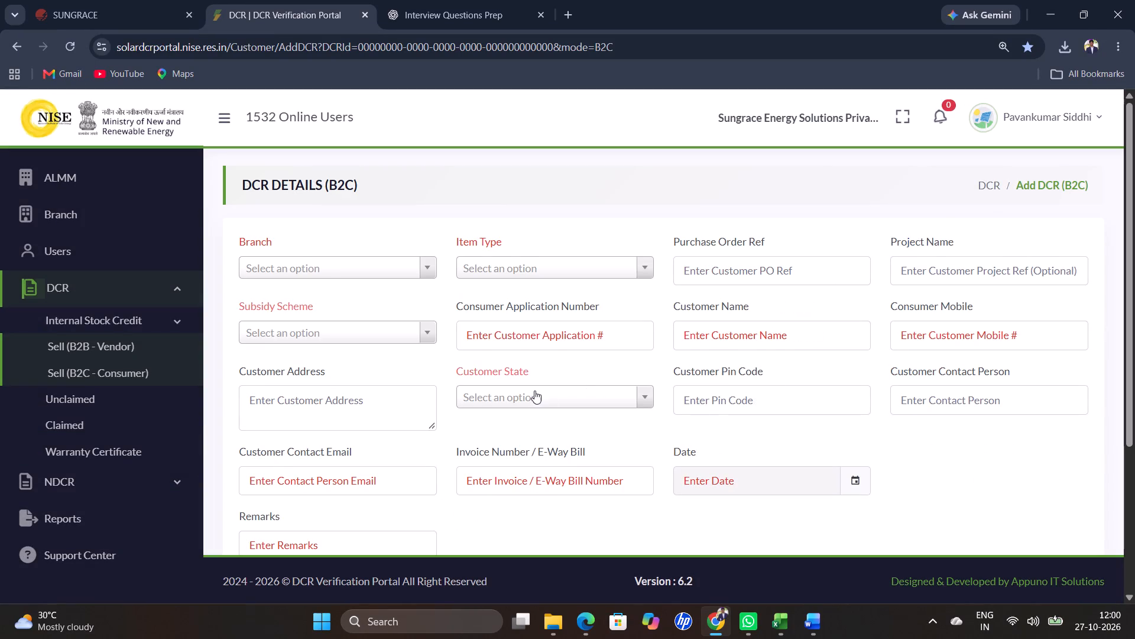
click(543, 334)
key(ctrl+v)
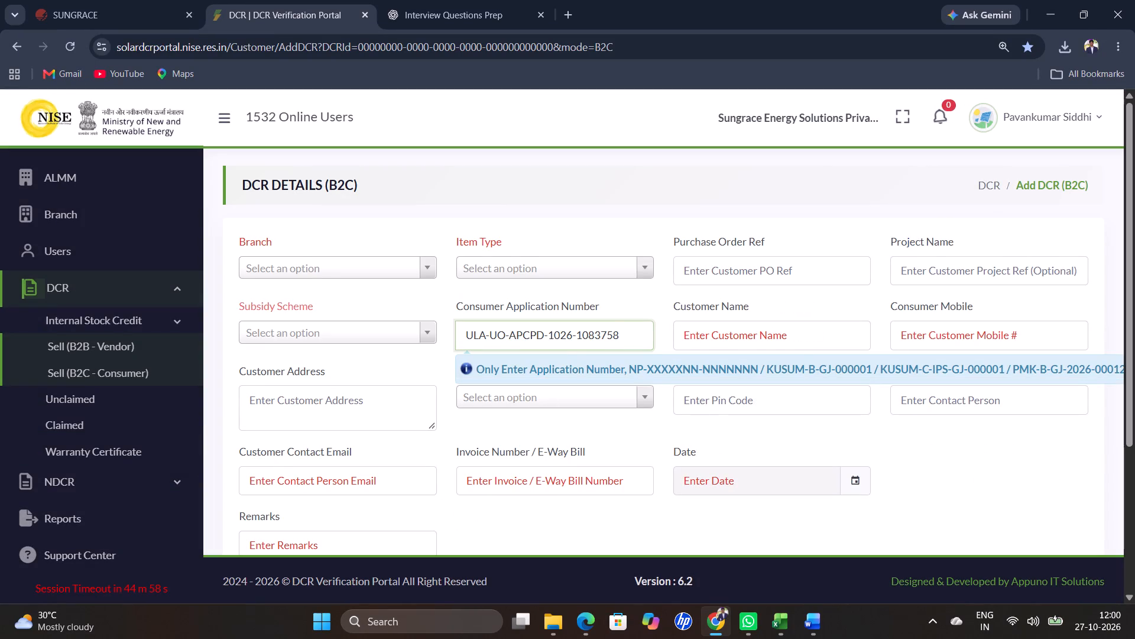
Choose the Andhra Pradesh branch, subsidy scheme PM Surya Ghar: Muft Bijli Yojana, and item type Solar Panels.
click(312, 267)
click(316, 371)
click(327, 332)
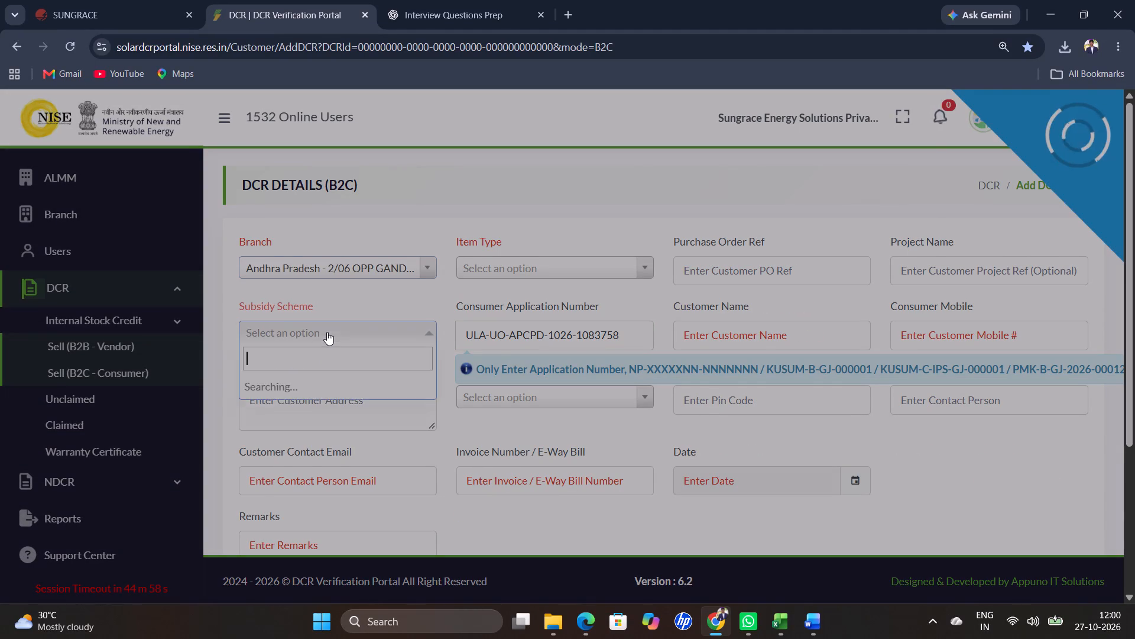
click(316, 445)
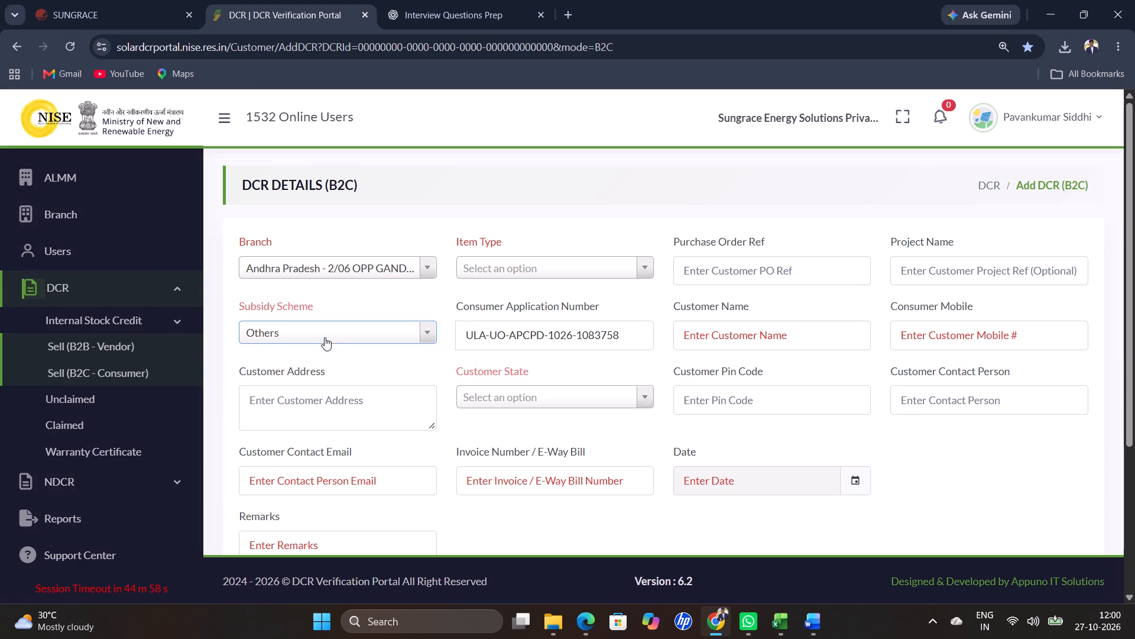
click(325, 334)
click(318, 461)
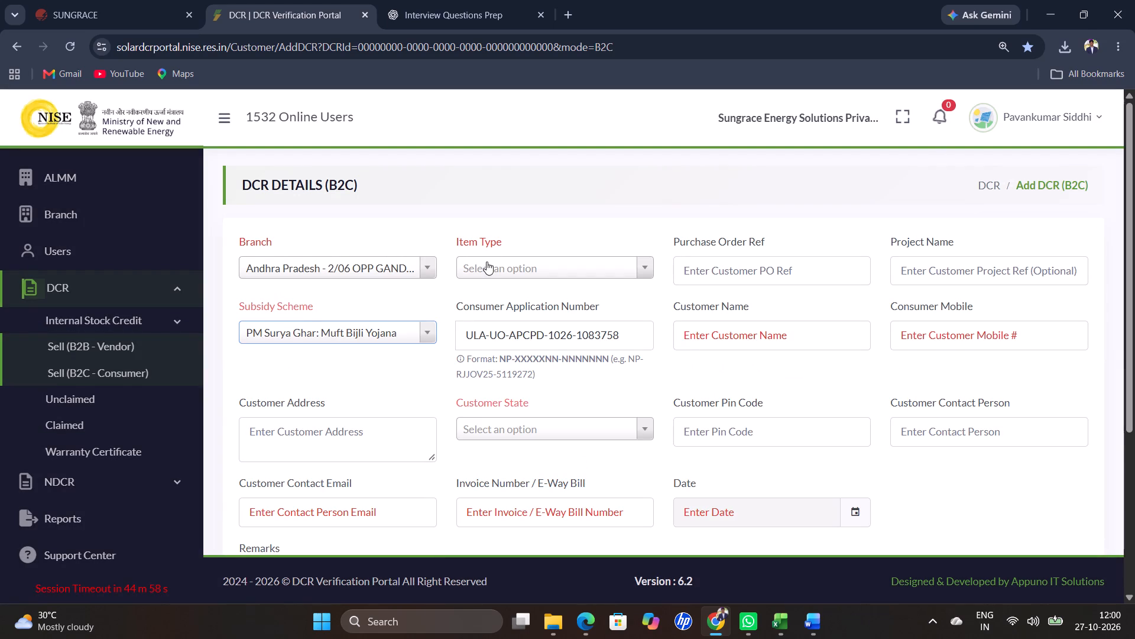
click(487, 263)
click(488, 324)
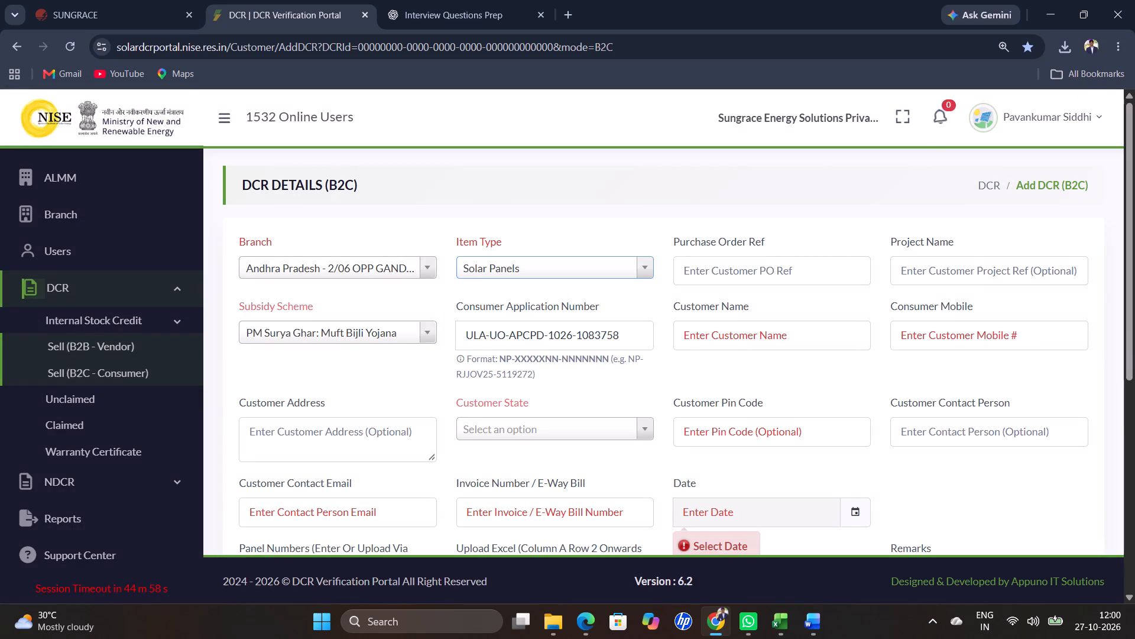
Copy Andhra Pradesh Central Power Distribution Corporation Limited from the Kandukuru Word document into Customer Name.
click(740, 338)
click(818, 579)
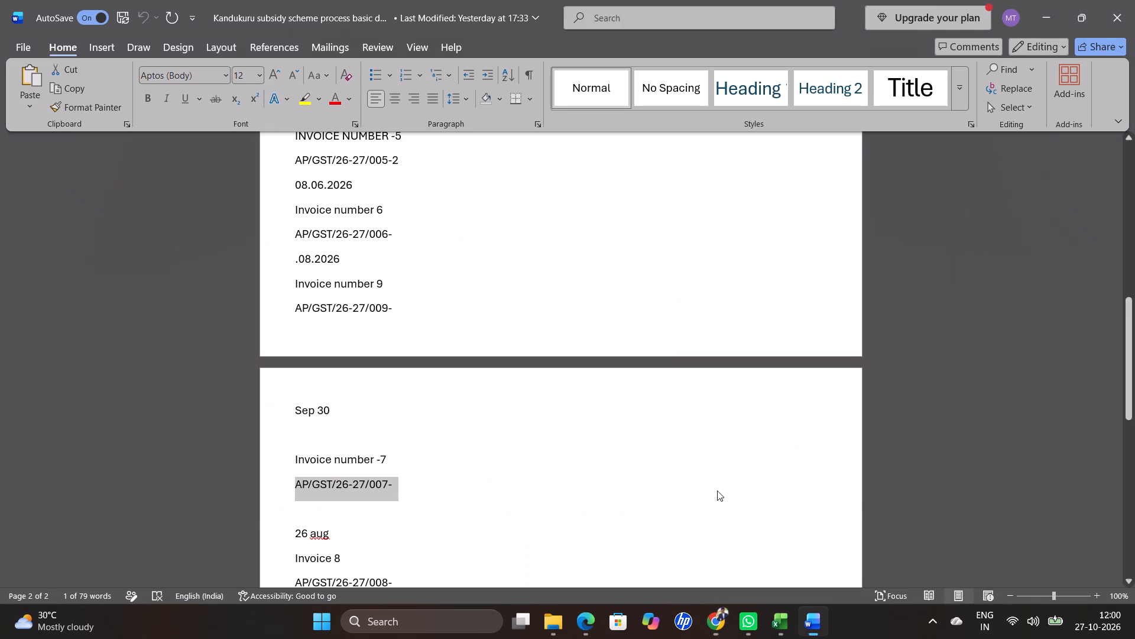
scroll(480, 377, up, 18)
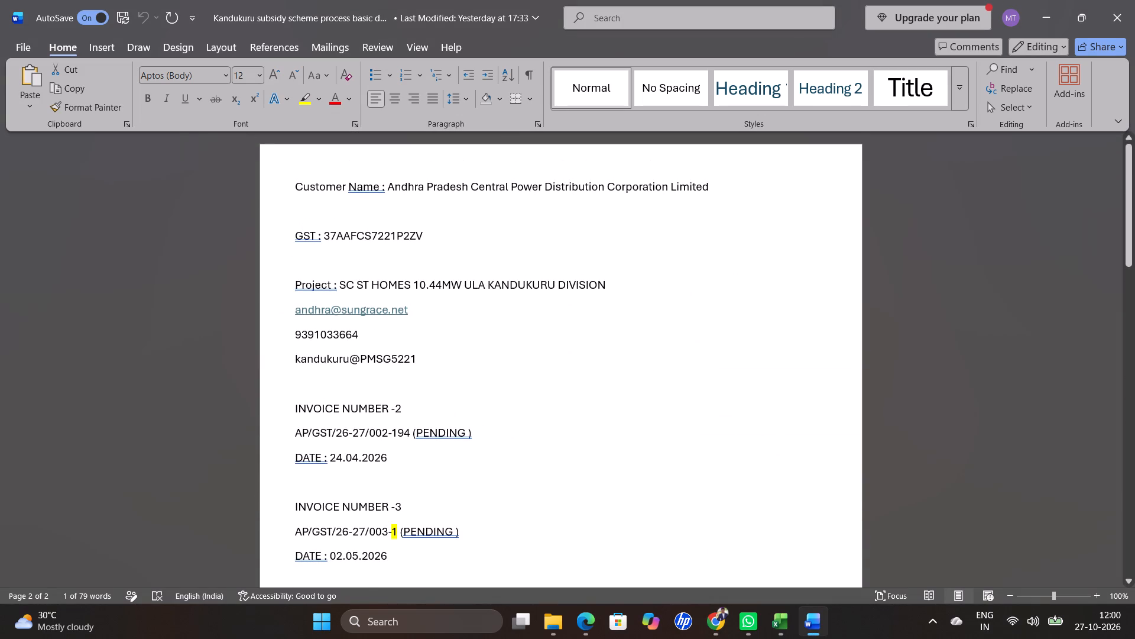
drag(387, 188, 717, 185)
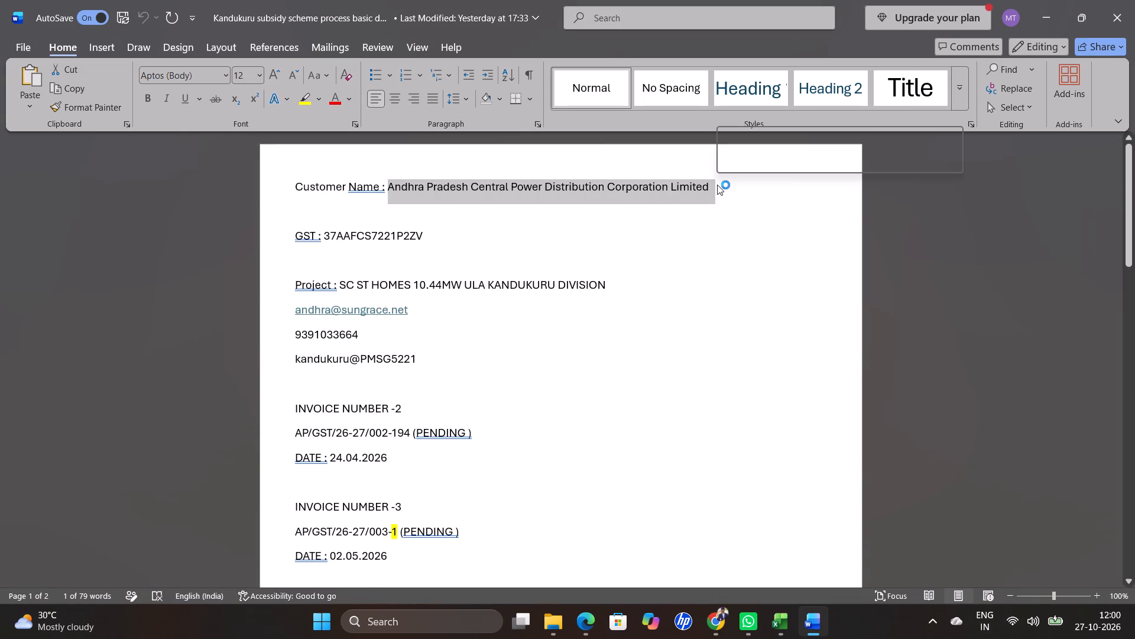
key(ctrl+c)
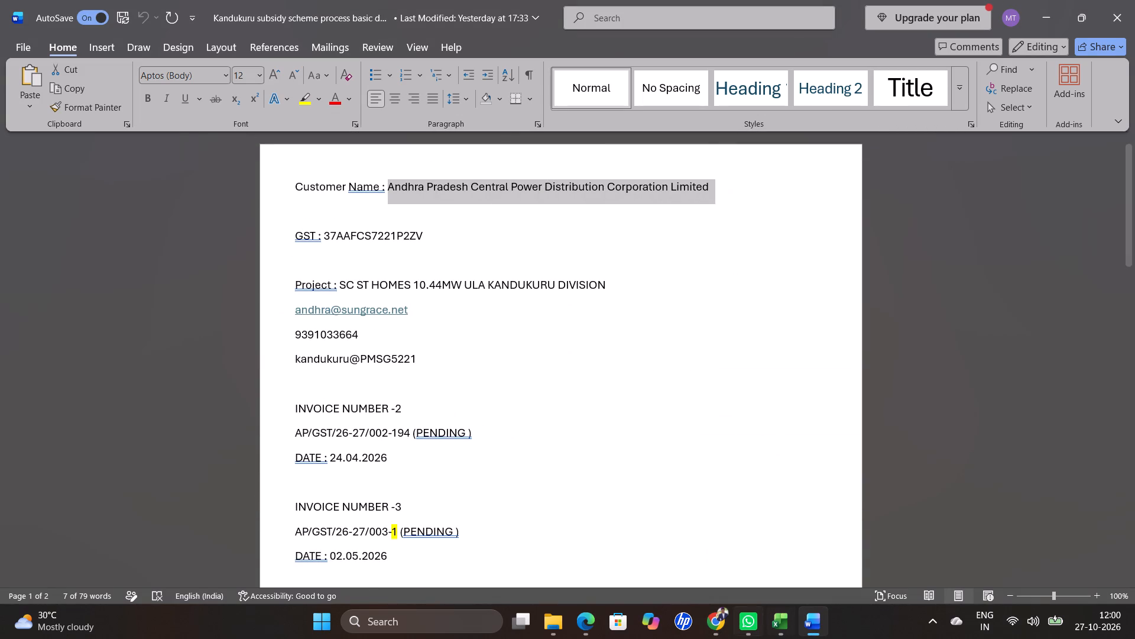
click(721, 561)
key(ctrl+v)
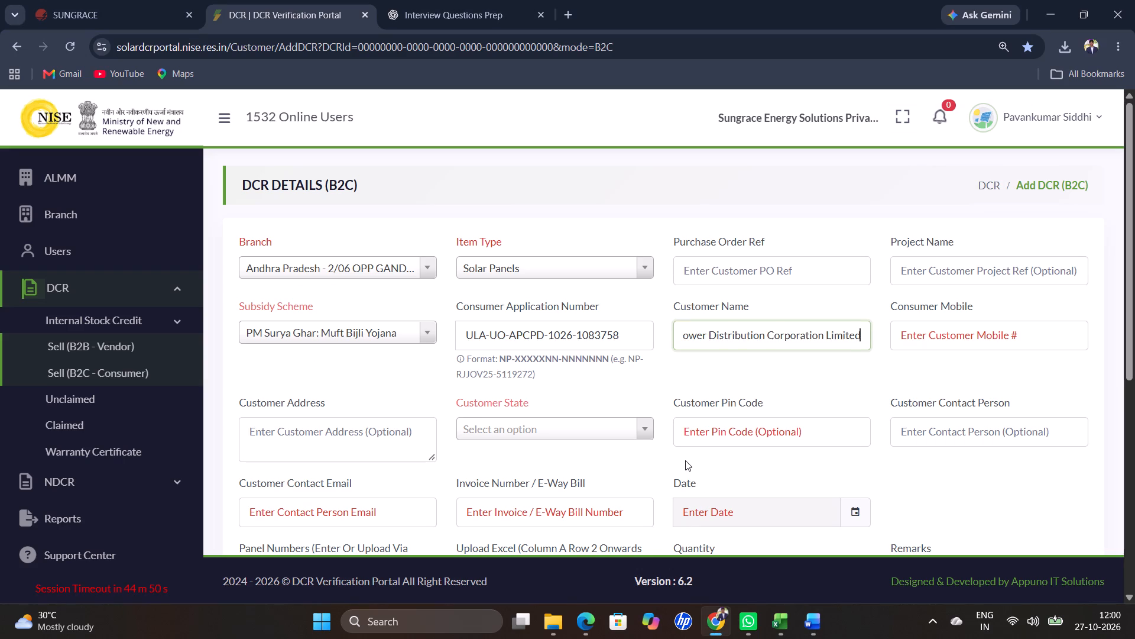
click(891, 275)
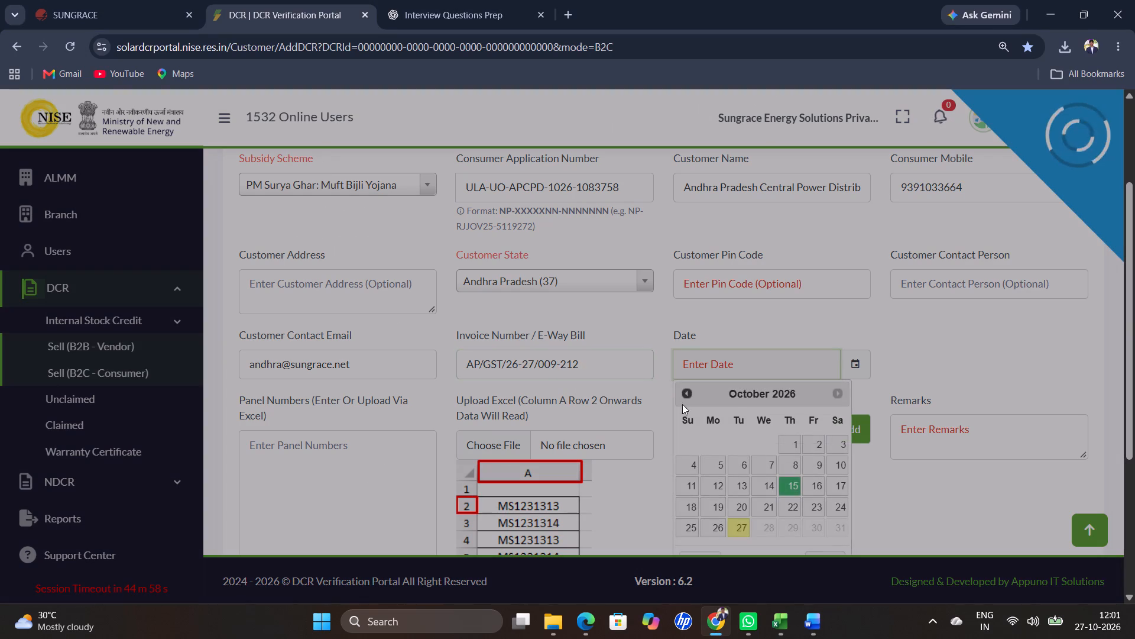
click(682, 393)
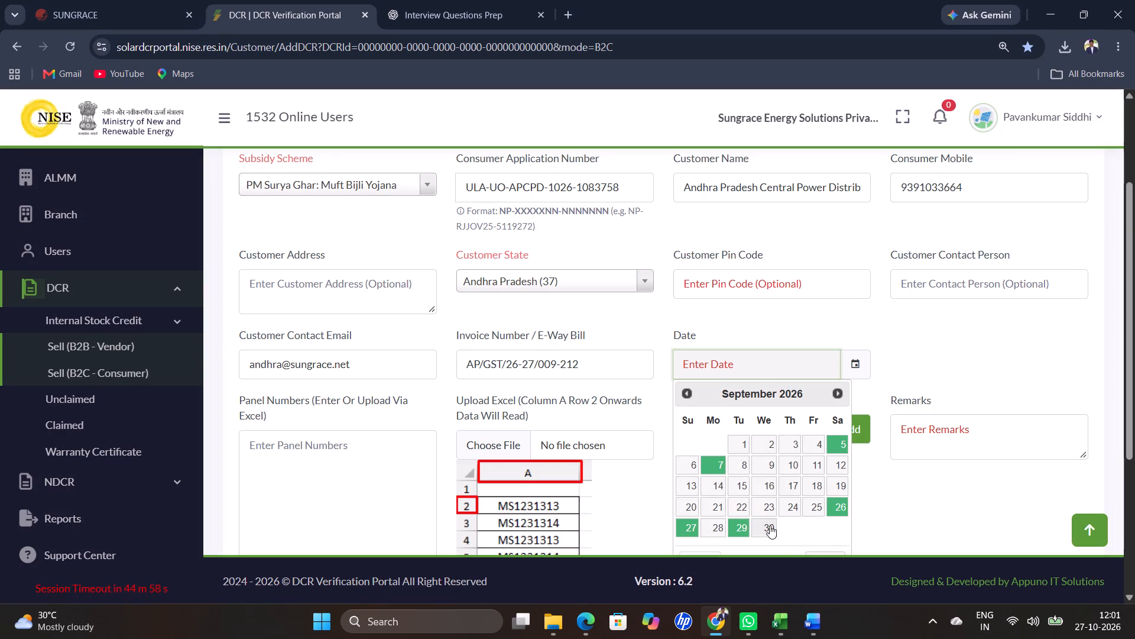
click(770, 525)
Copy the panel serial numbers from SUNGRACE's quick copy details and paste them into the portal's Panel Numbers field.
scroll(728, 388, down, 2)
click(405, 404)
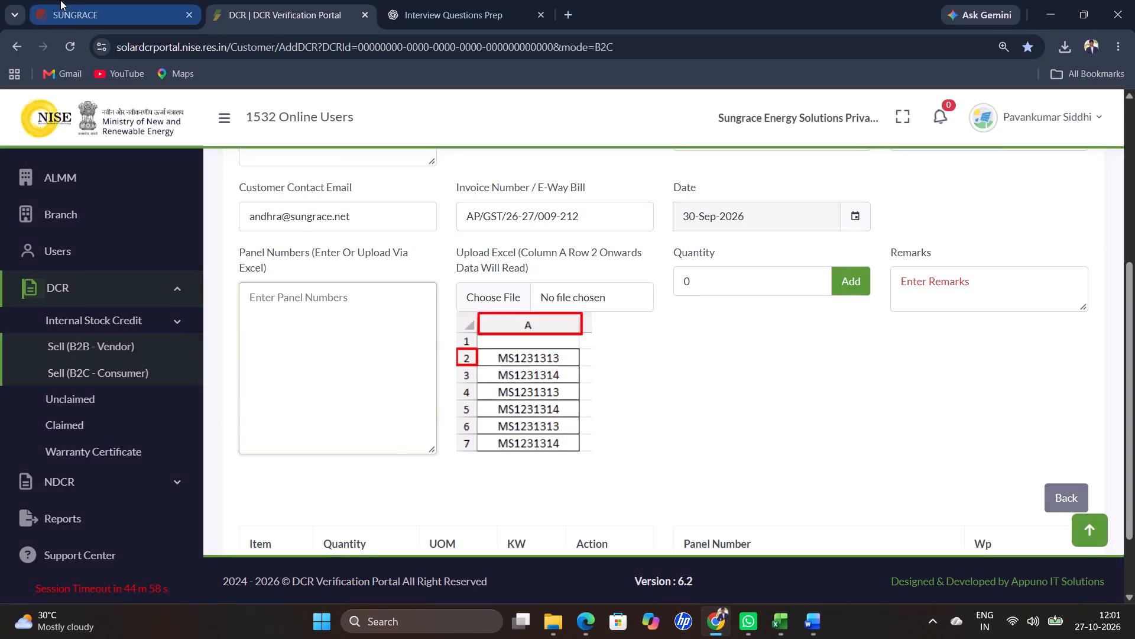
click(60, 0)
click(711, 438)
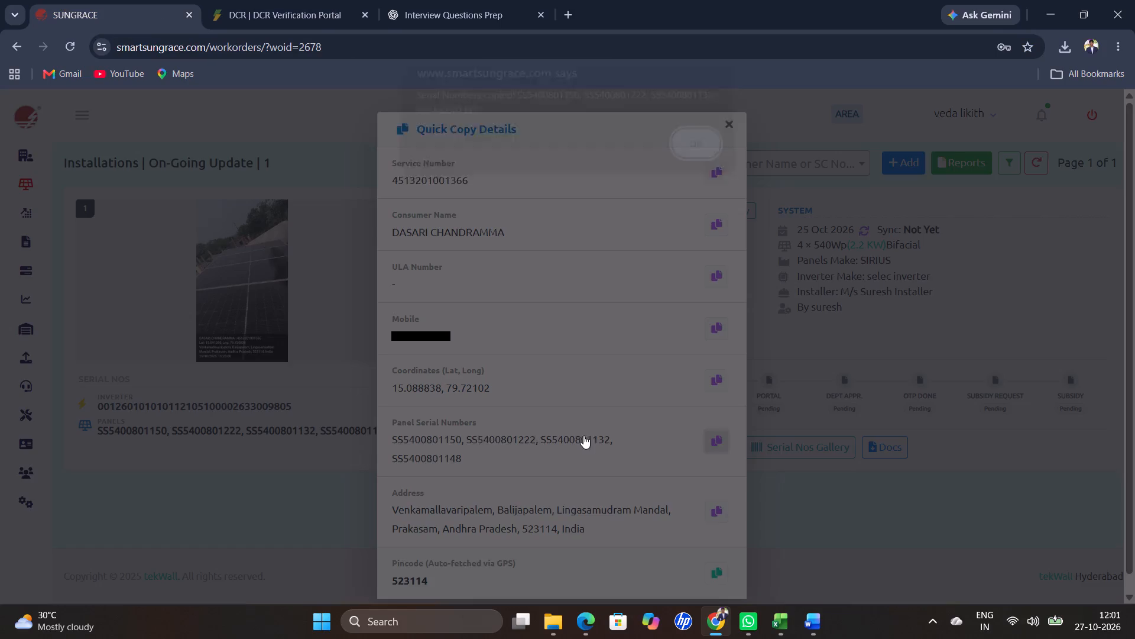
click(262, 26)
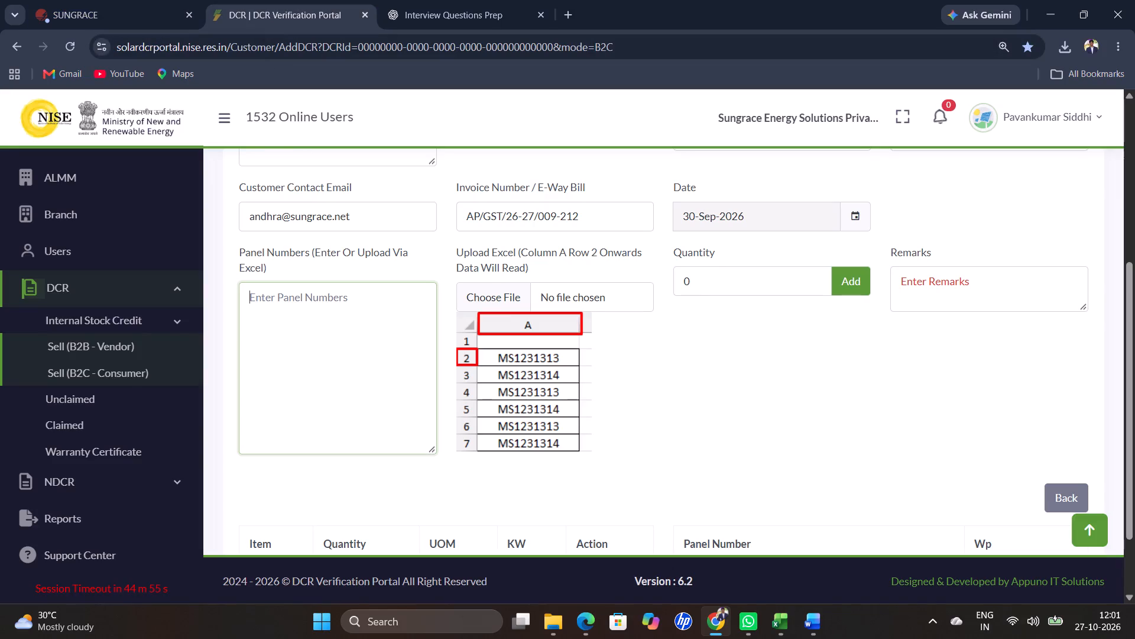
key(ctrl+v)
Remove the commas and spaces between the pasted panel numbers, putting each serial number on its own line.
key(Left)
key(Left)
key(Left)
key(Left)
key(Left)
key(Left)
key(Left)
key(Left)
key(Left)
key(Left)
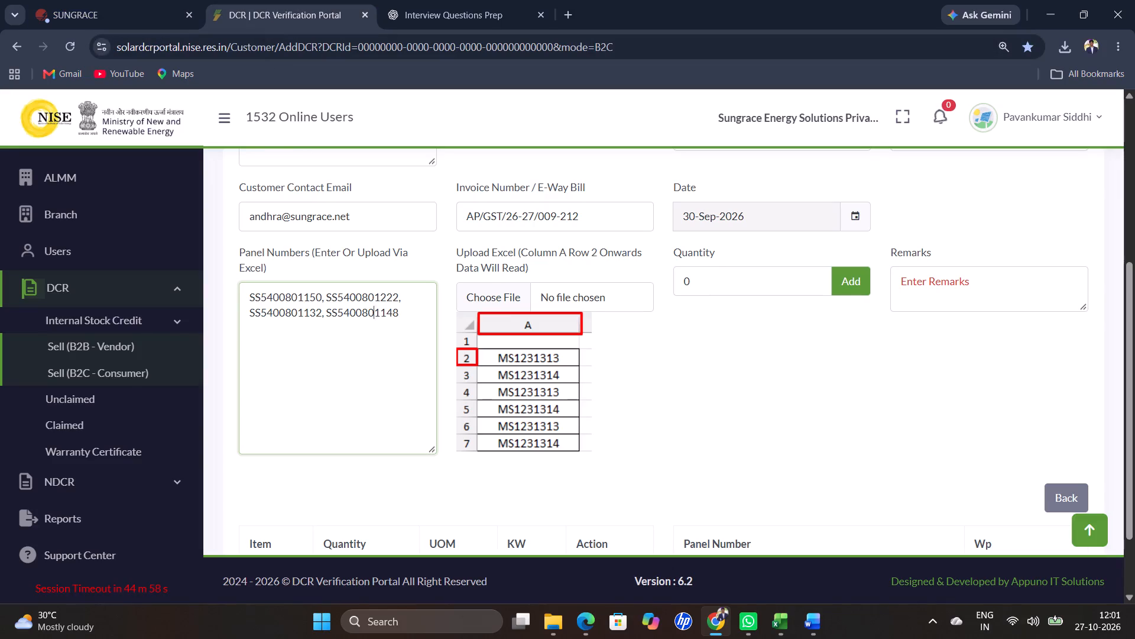
key(Left)
key(Left)
key(BackSpace)
key(BackSpace)
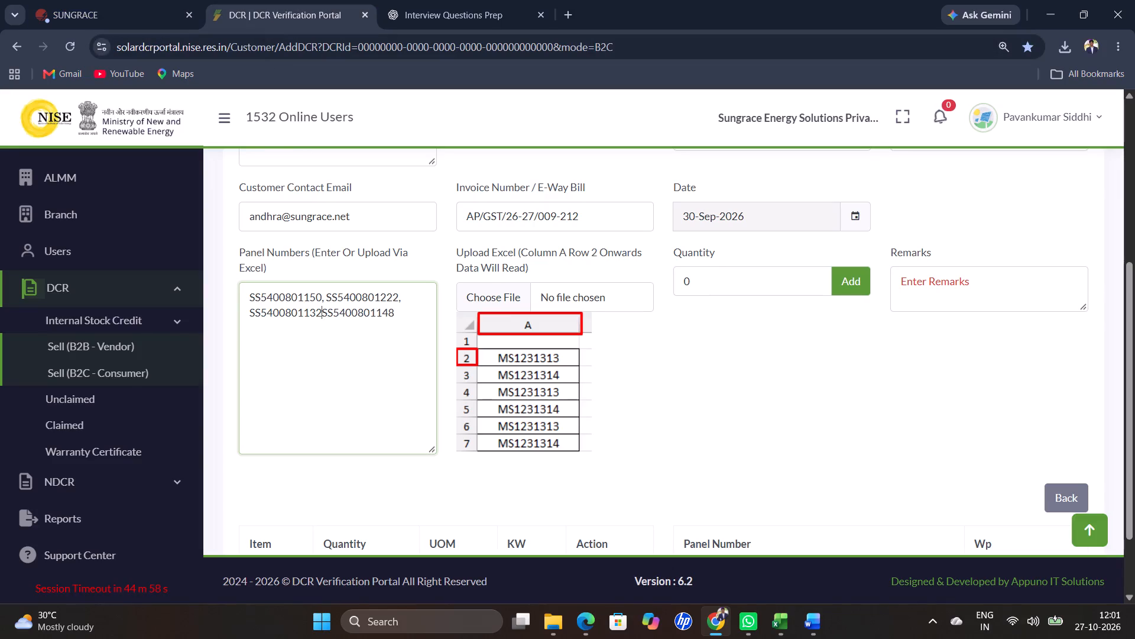
key(Return)
key(Up)
key(Up)
key(Up)
key(Up)
key(Up)
key(Right)
key(Right)
key(Right)
key(Right)
key(Right)
key(Right)
key(Right)
key(Right)
key(Right)
key(Right)
key(Right)
key(Right)
key(Right)
key(Right)
key(Right)
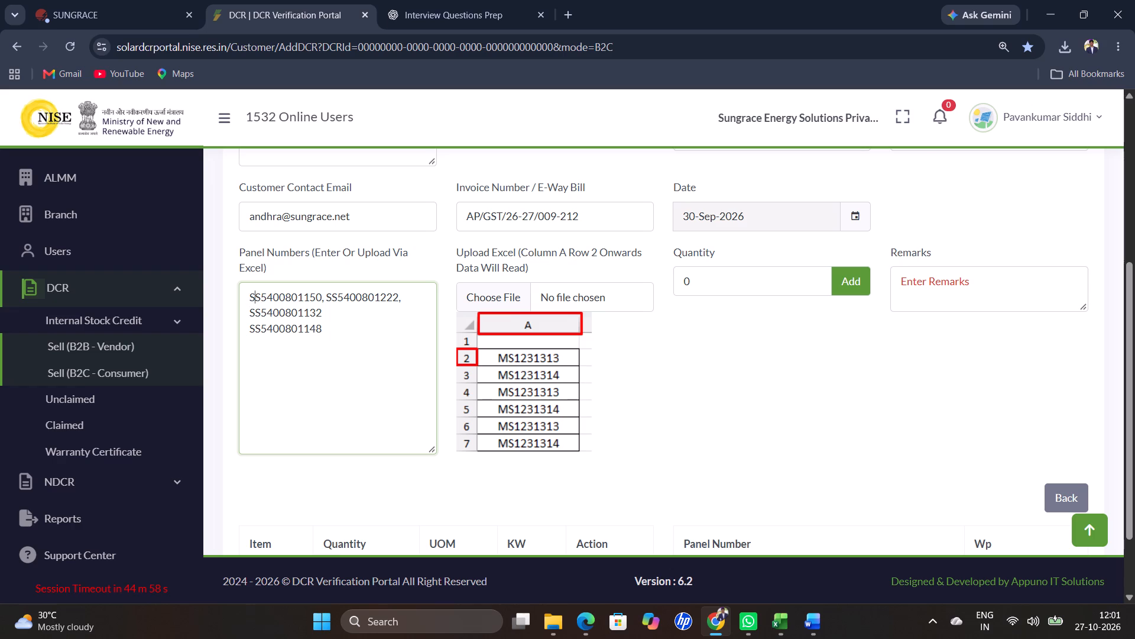
key(Left)
key(BackSpace)
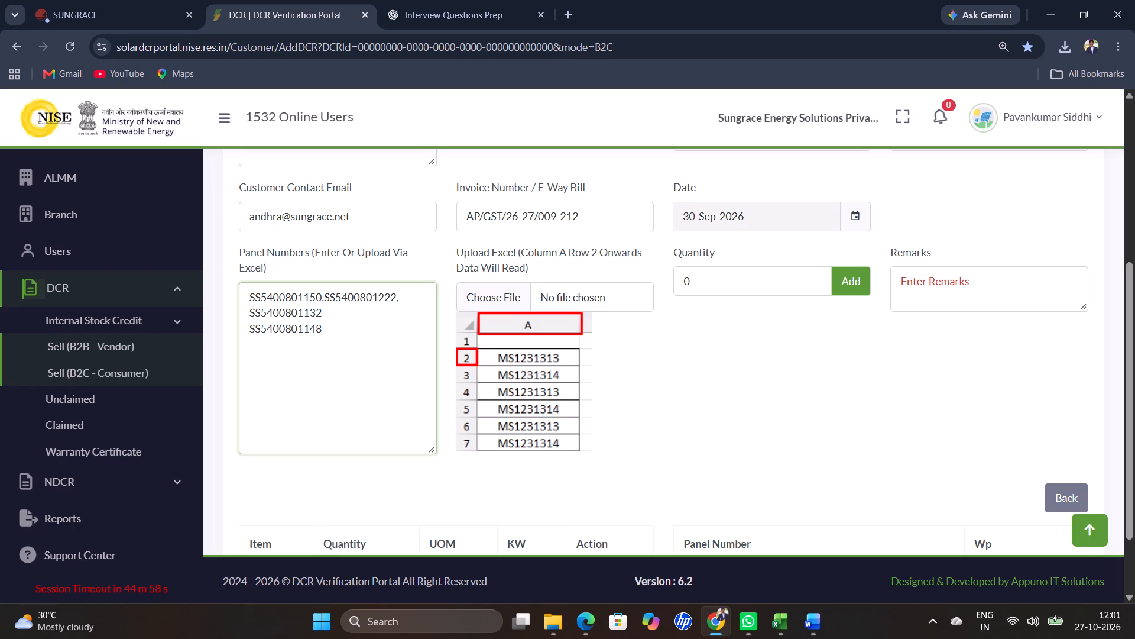
key(BackSpace)
key(Return)
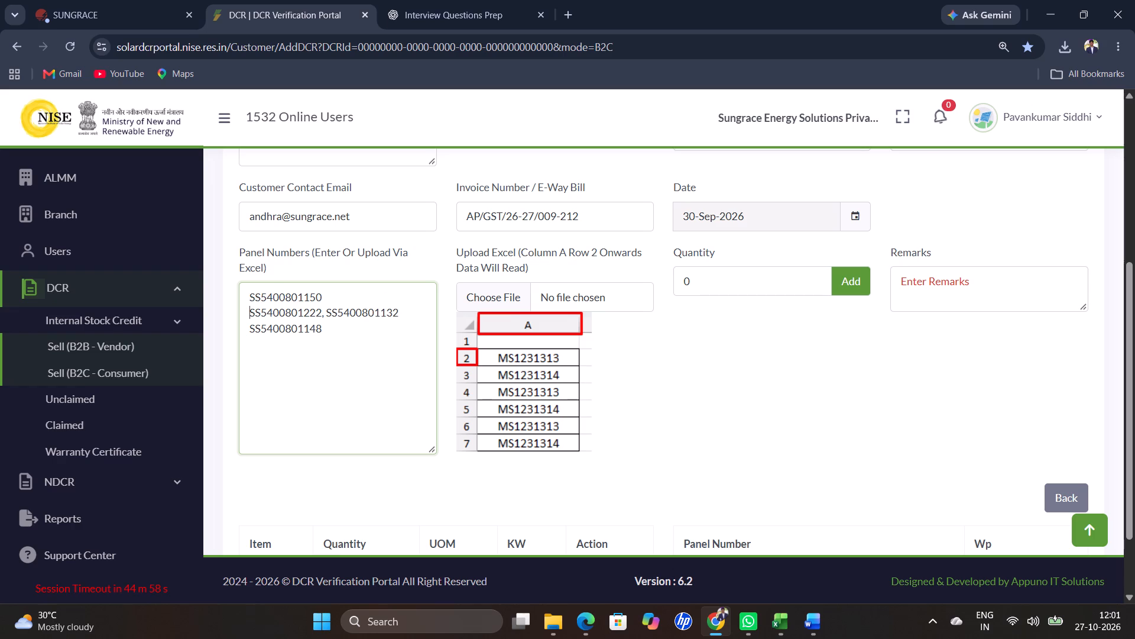
key(Right)
key(Right)
key(Right)
key(Right)
key(Right)
key(Right)
key(Right)
key(Right)
key(Right)
key(Right)
key(Right)
key(Right)
key(Right)
key(Right)
key(BackSpace)
key(BackSpace)
key(Return)
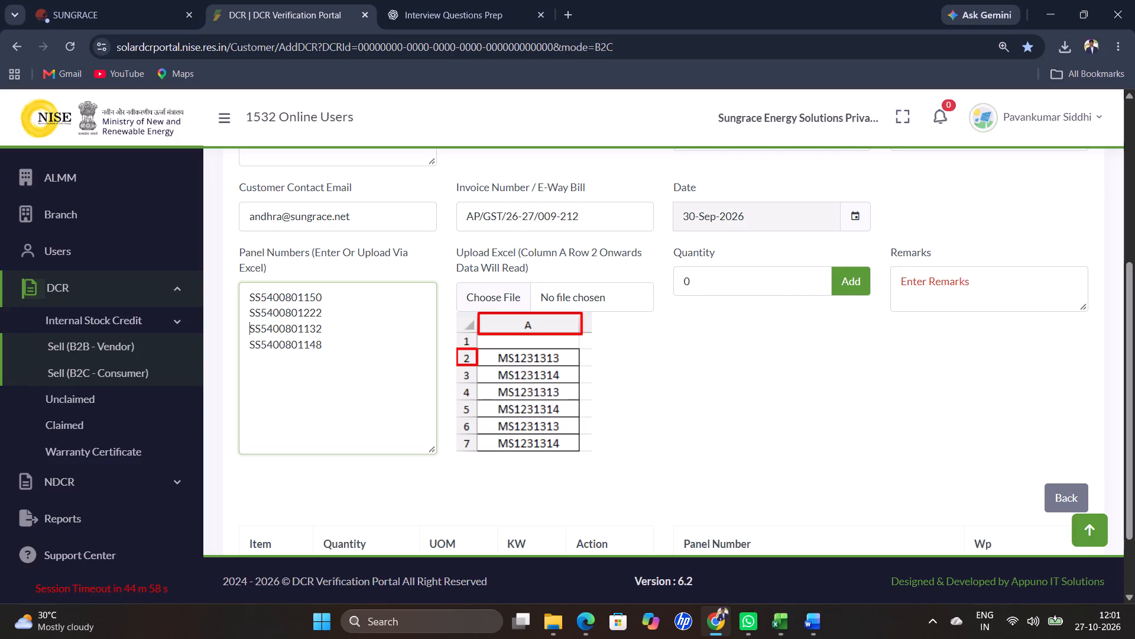
Set the quantity to 4 and add the panels to the DCR entry.
click(798, 282)
scroll(798, 282, up, 5)
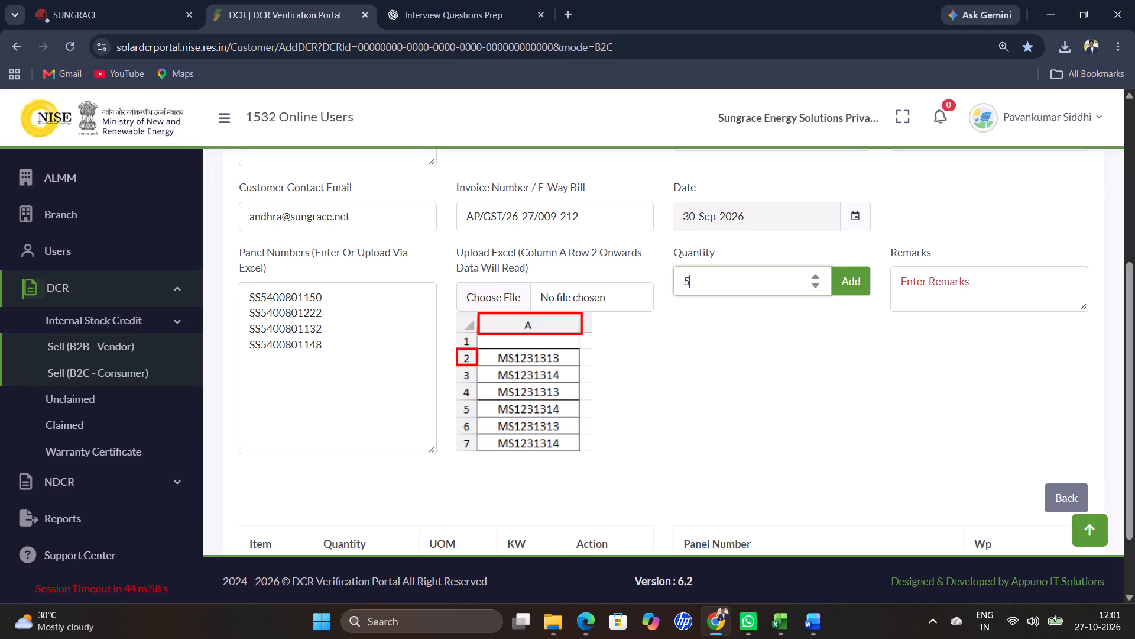
scroll(798, 282, down, 1)
click(846, 291)
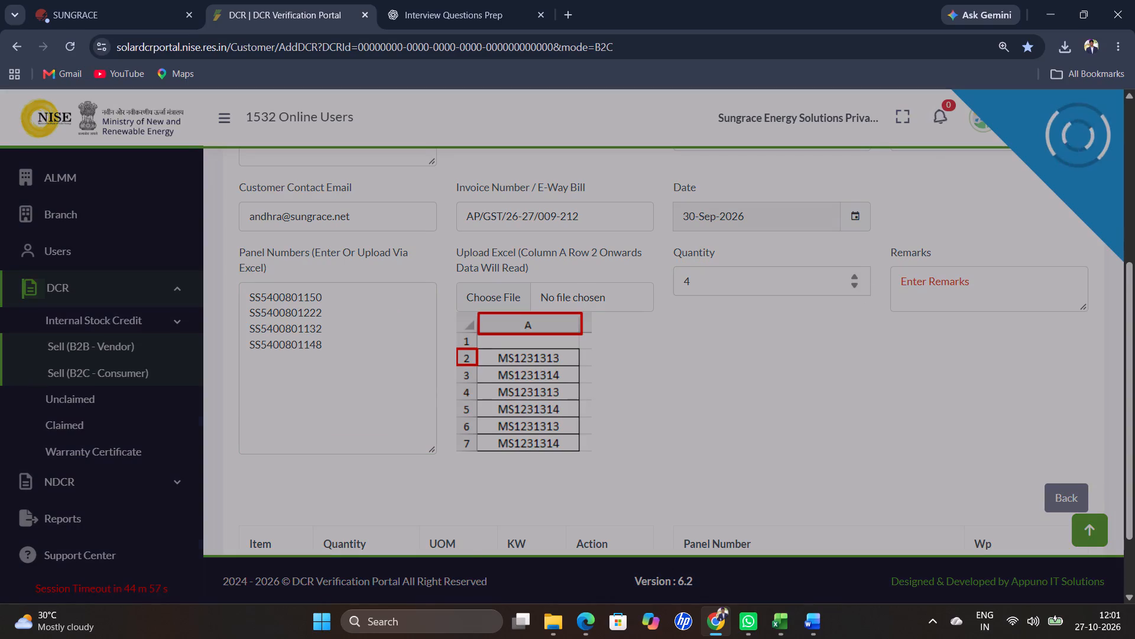
Copy the customer's address from SUNGRACE's quick copy details and paste it into the DCR entry's Remarks field.
click(919, 307)
click(69, 0)
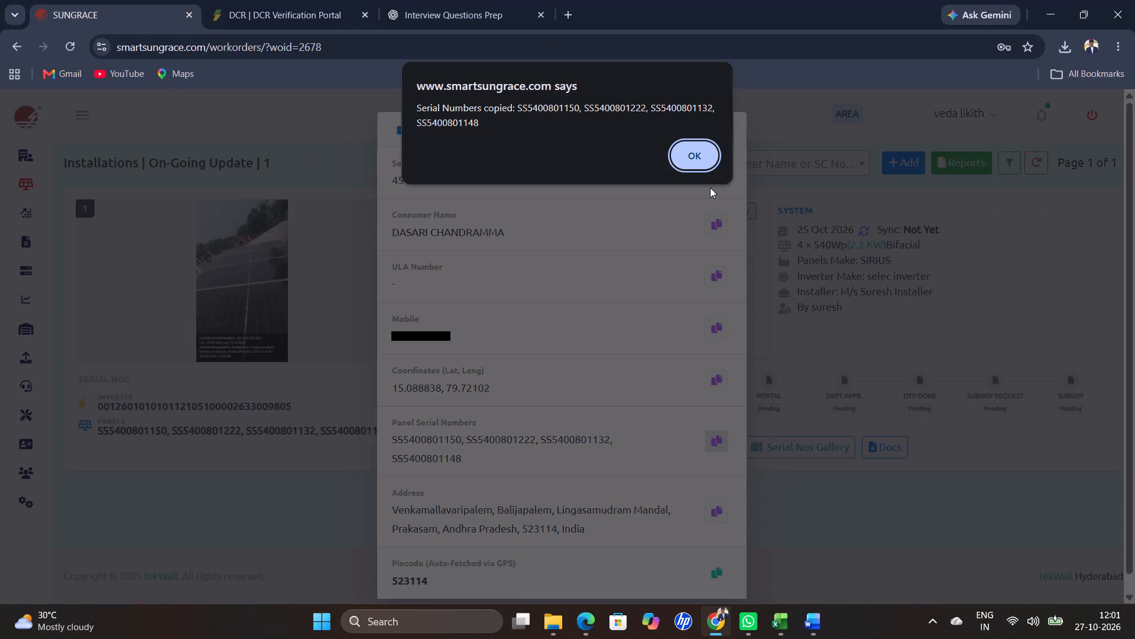
click(702, 150)
click(705, 518)
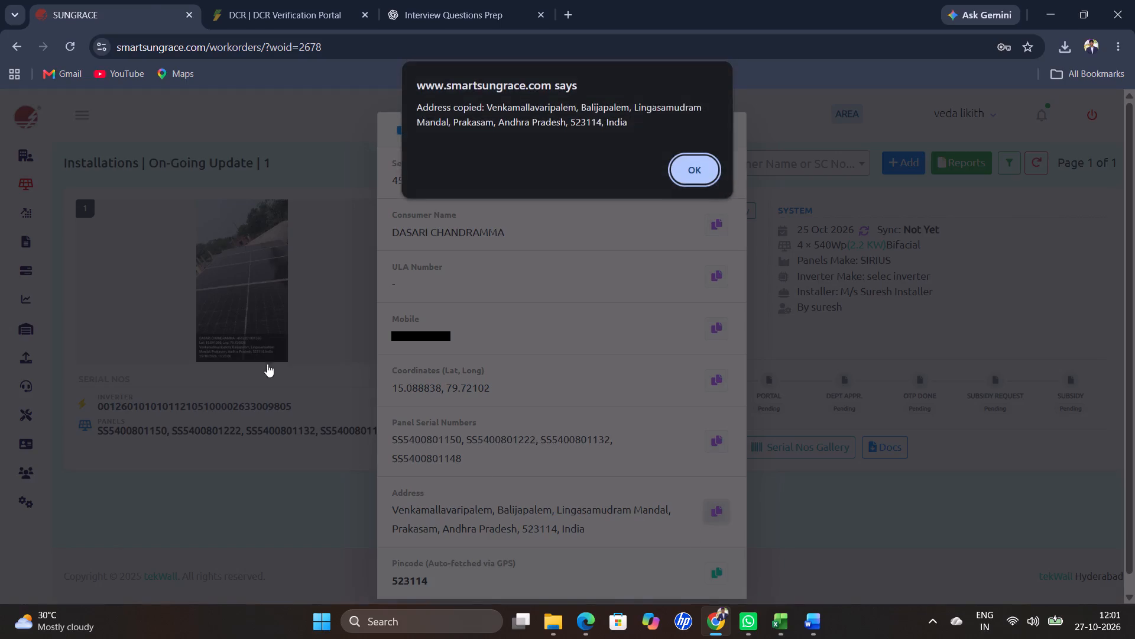
click(276, 0)
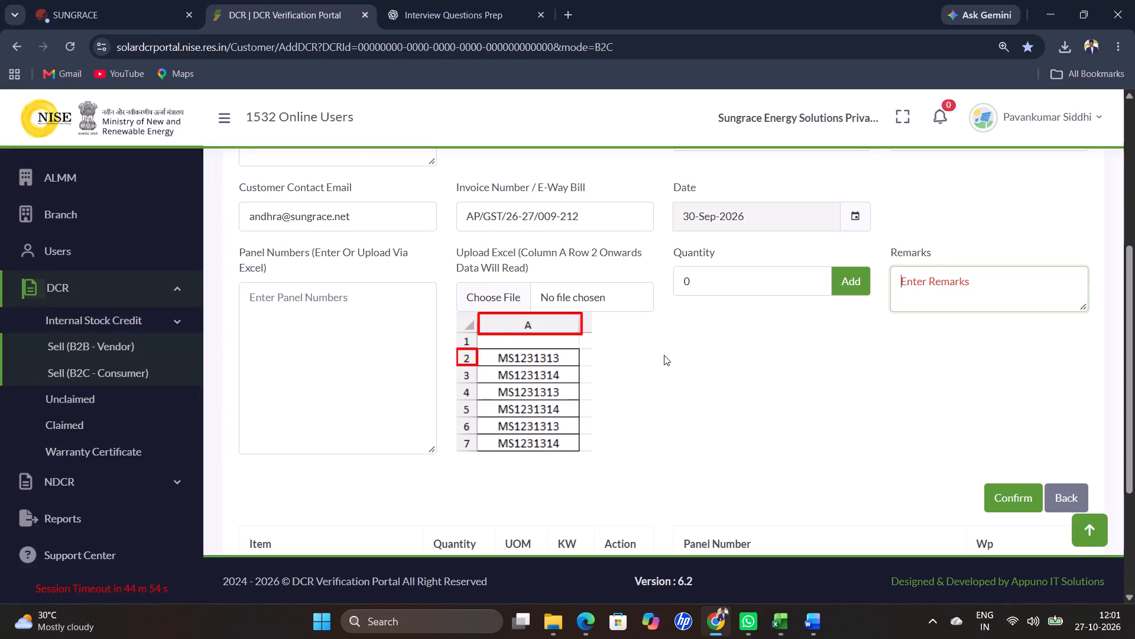
key(ctrl+v)
Copy the customer's pincode from SUNGRACE's quick copy details and paste it into the portal's Customer Pin Code field.
scroll(664, 355, up, 2)
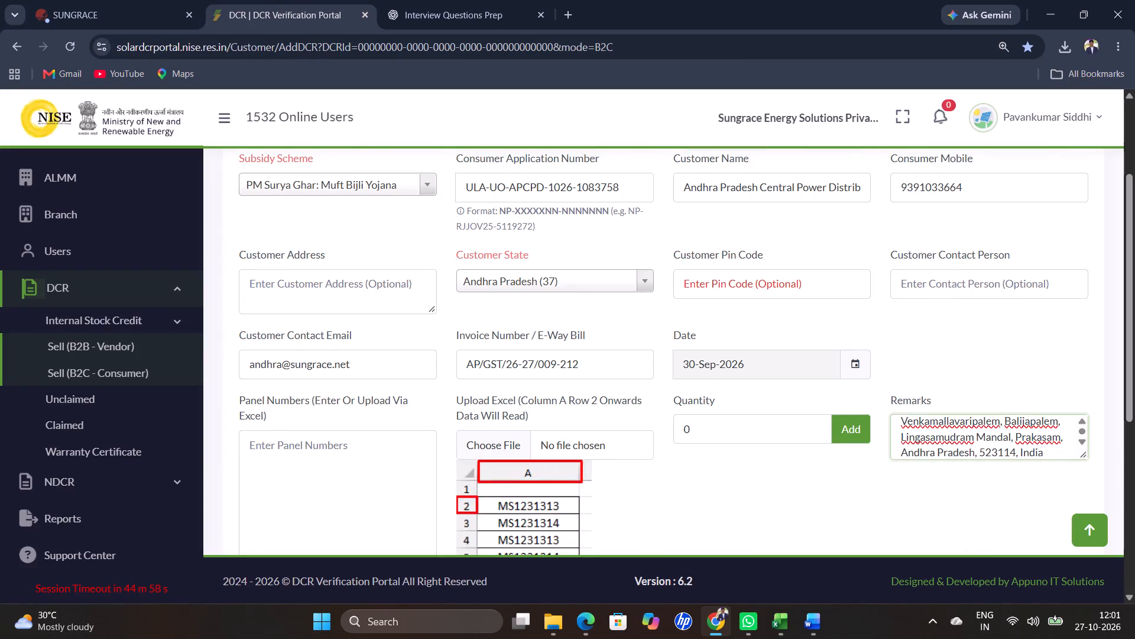
click(694, 281)
click(160, 21)
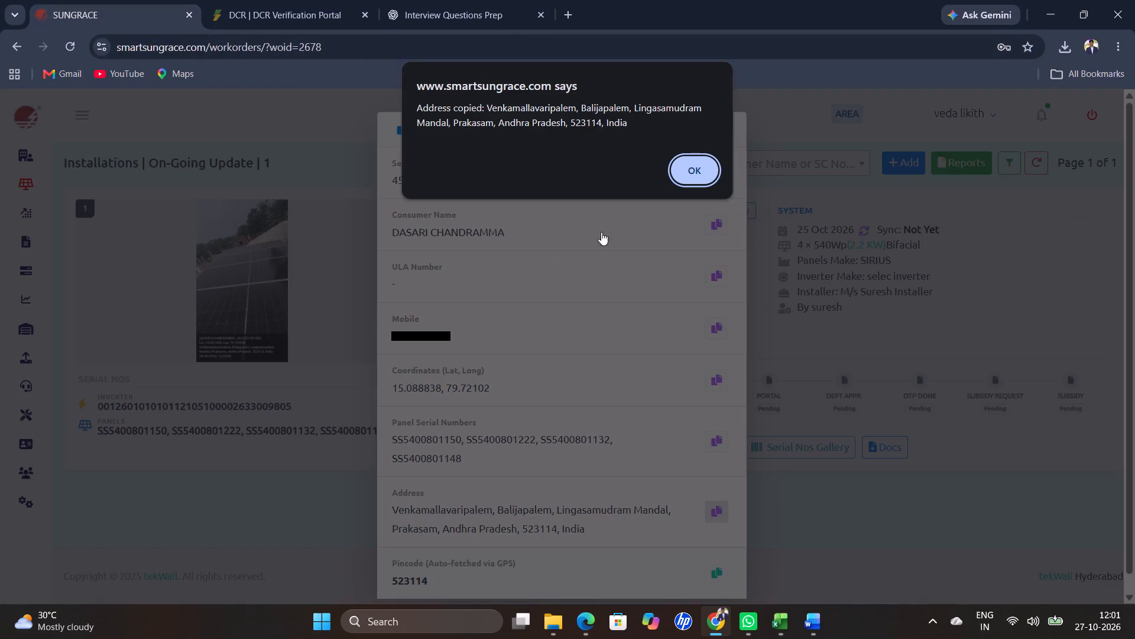
drag(704, 166, 703, 176)
click(711, 556)
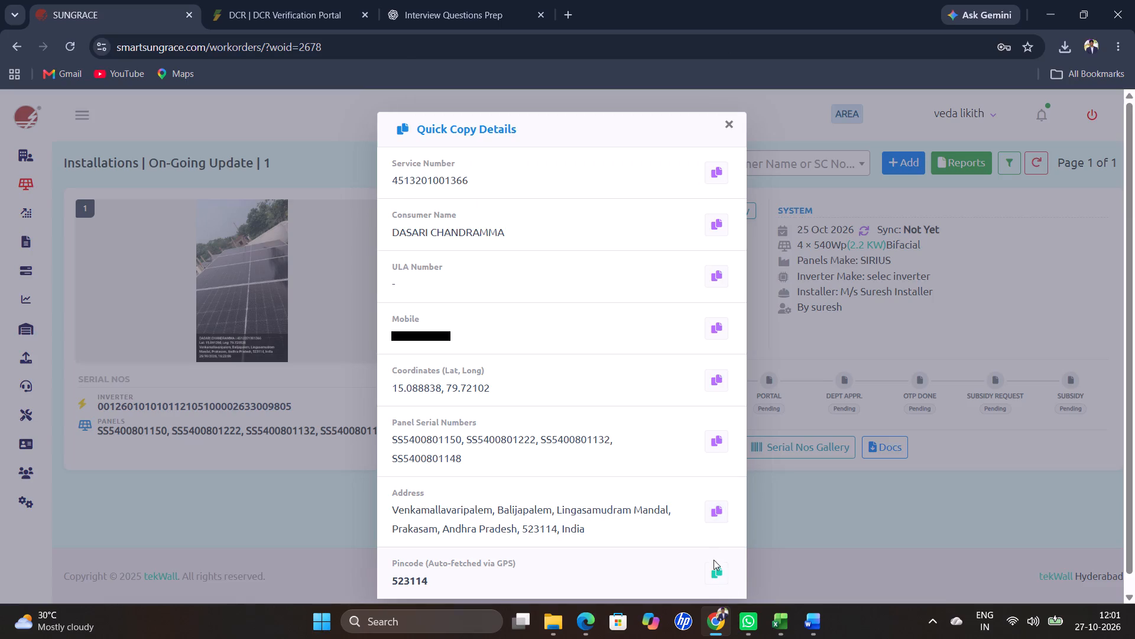
click(716, 569)
click(281, 12)
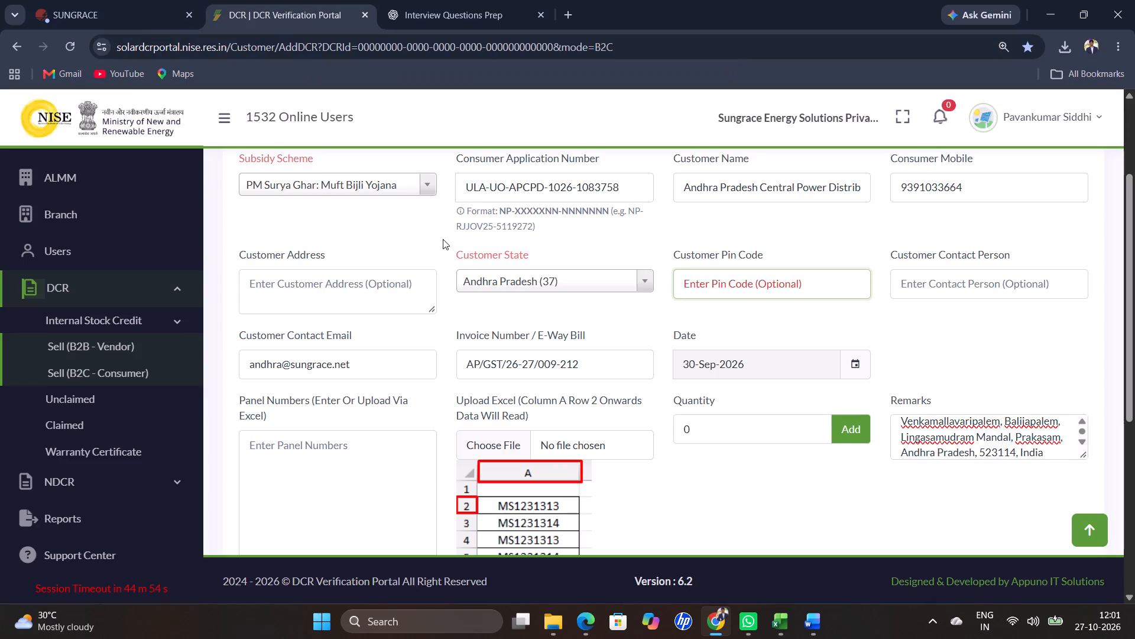
key(ctrl+v)
Submit the completed B2C DCR entry and approve its confirmation.
scroll(488, 277, down, 3)
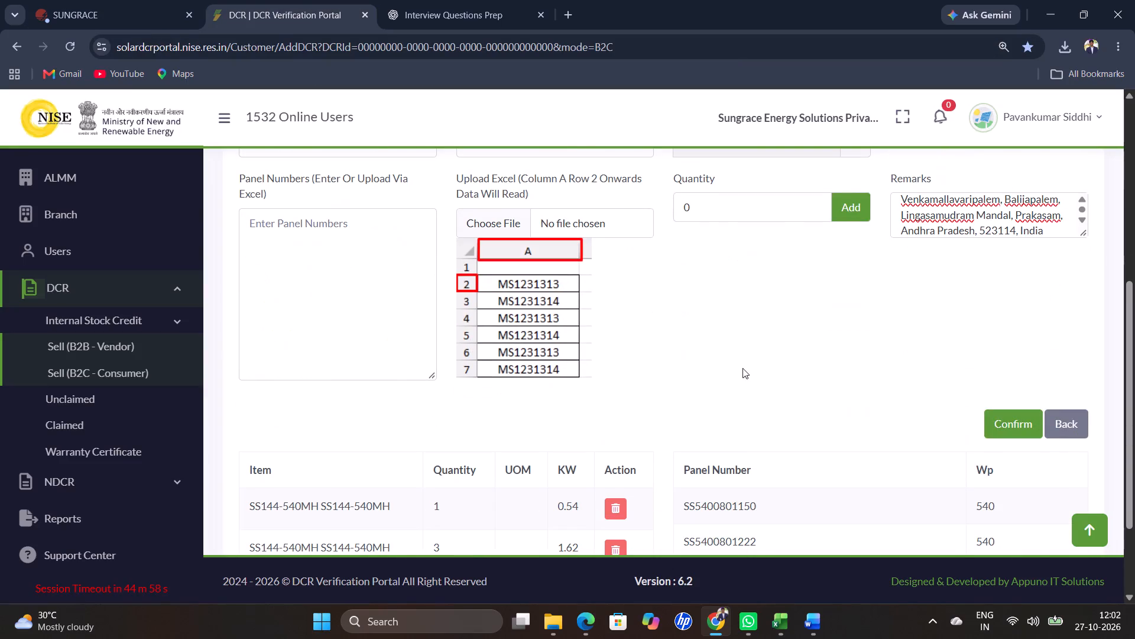
click(1016, 418)
click(717, 446)
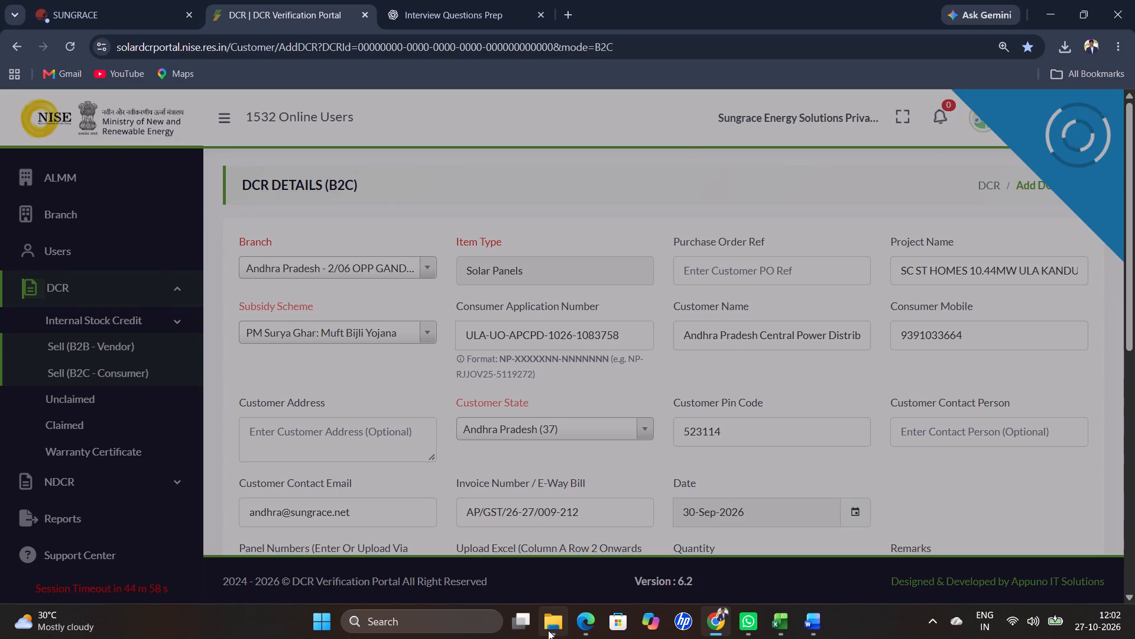
Switch to File Explorer and create a folder named 212_ inside DCR009.
click(530, 549)
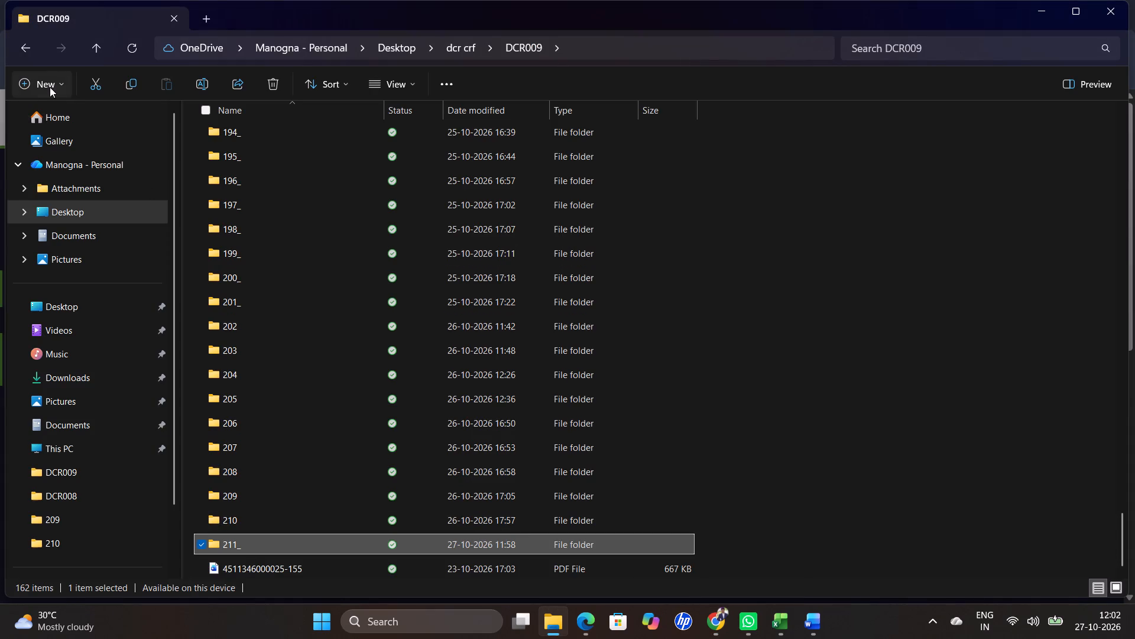
click(50, 87)
click(46, 115)
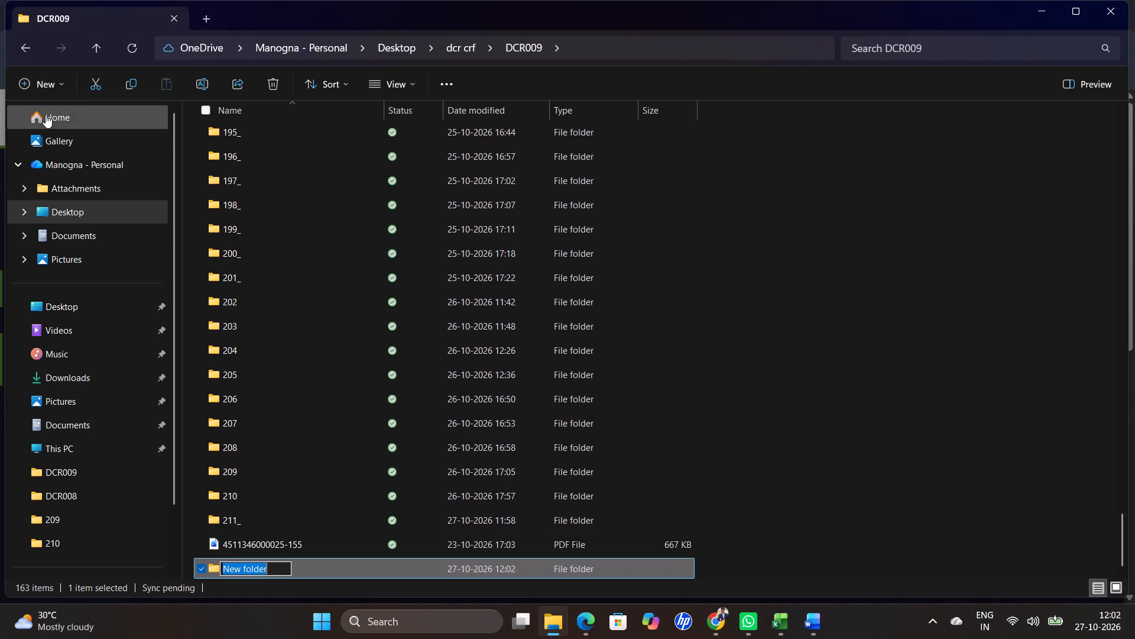
text(212)
key(shift+underscore)
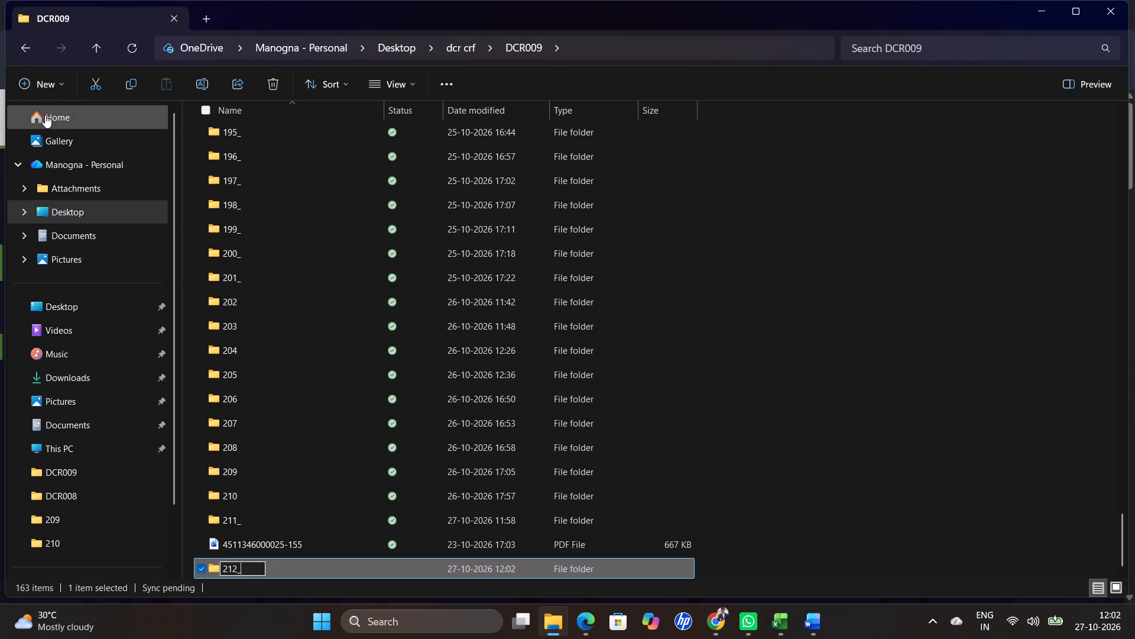
key(Return)
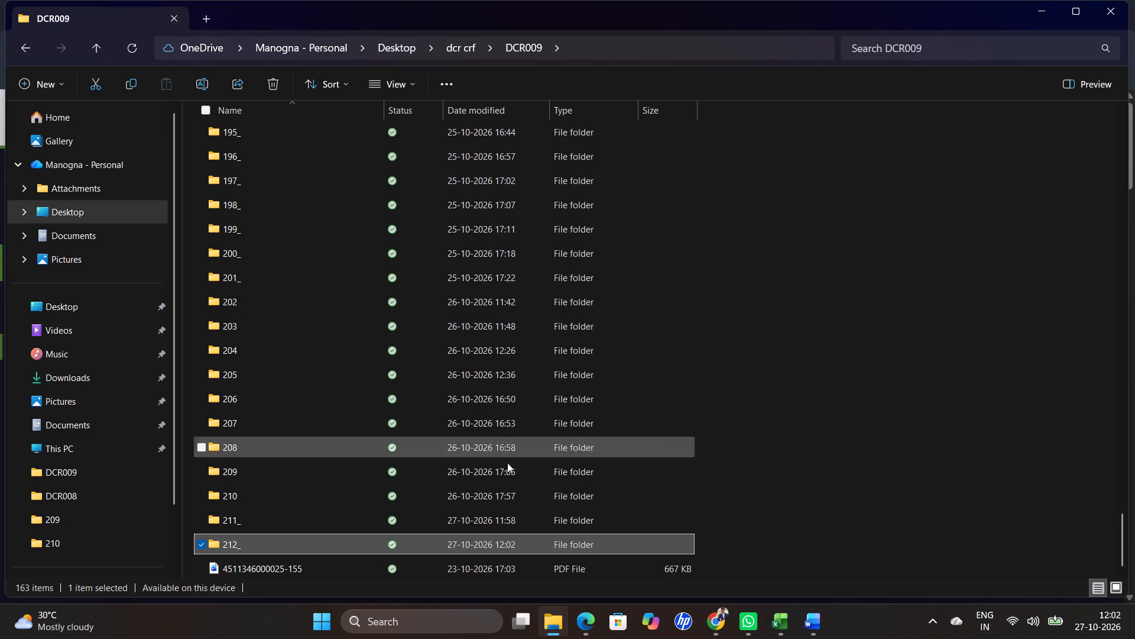
Download the certificate PDF for invoice AP/GST/26-27/009-212, naming it with the service number copied from SUNGRACE followed by -212.
click(712, 583)
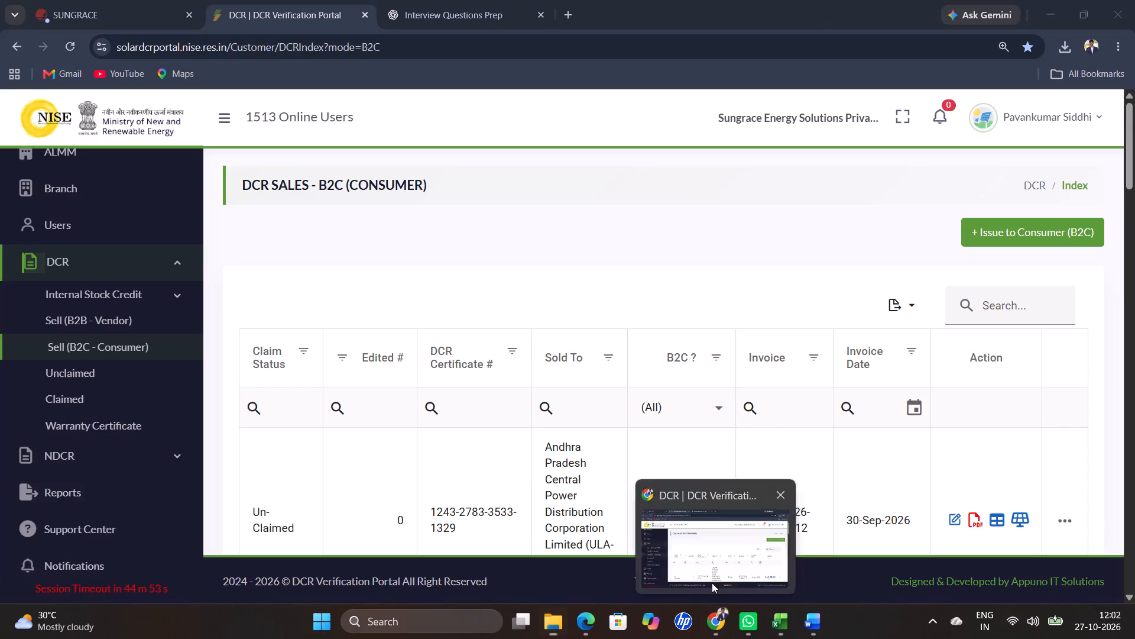
click(110, 0)
click(695, 149)
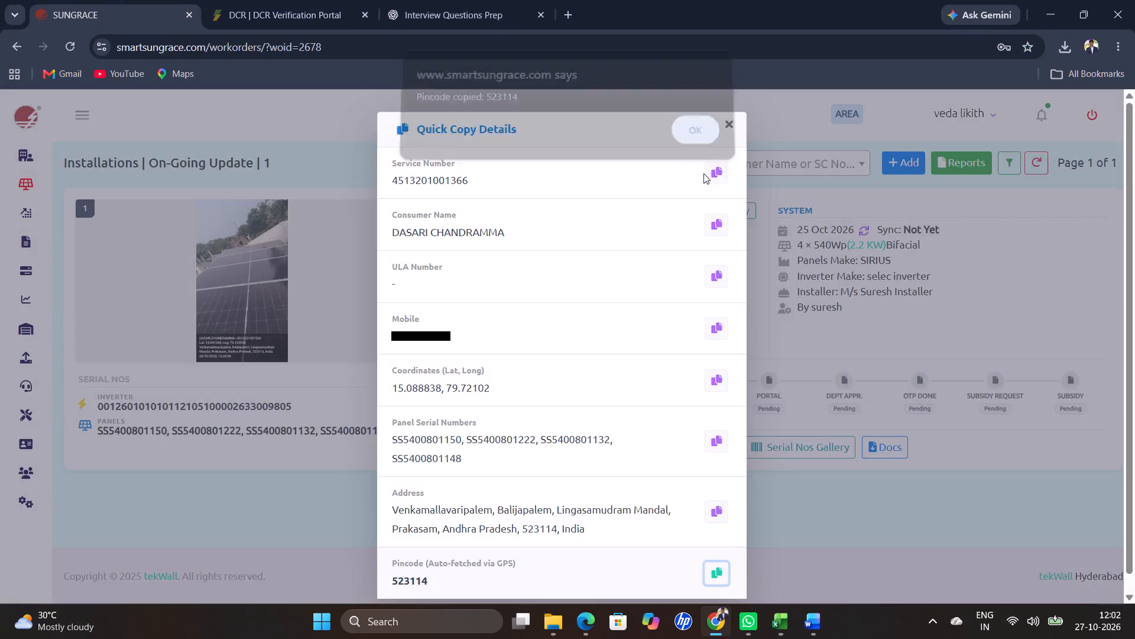
click(710, 183)
click(283, 11)
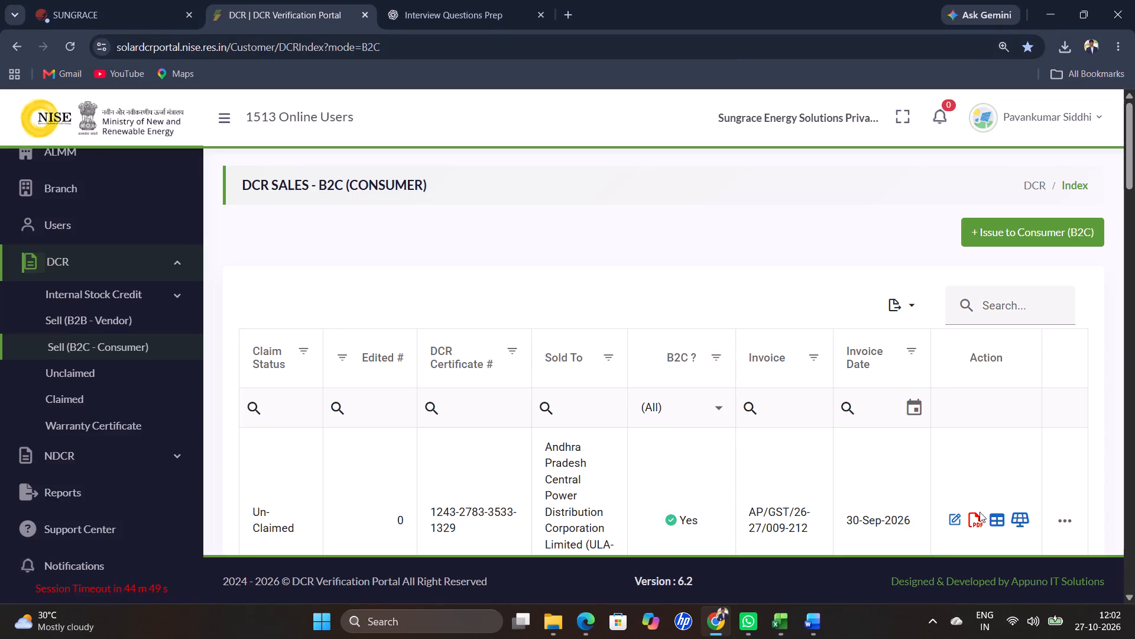
click(981, 520)
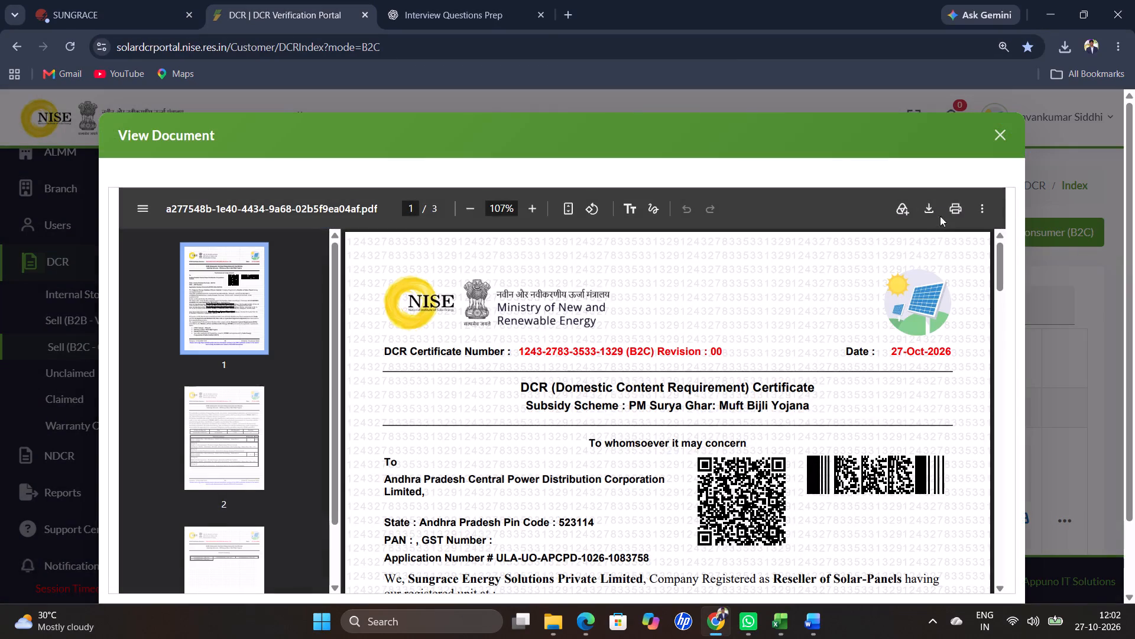
click(933, 203)
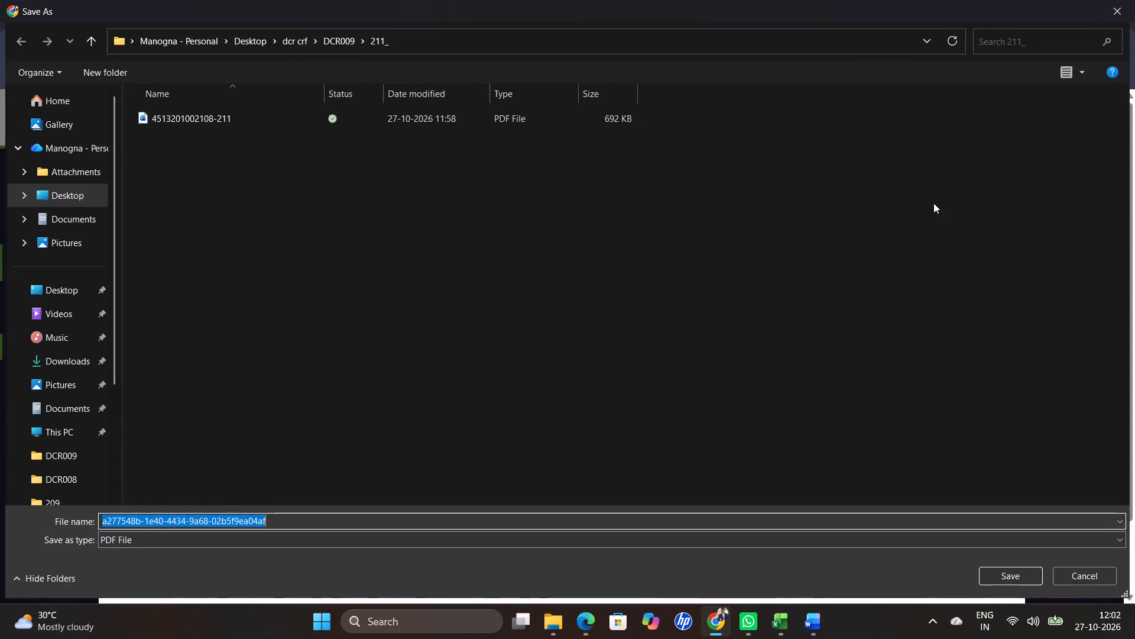
key(ctrl+v)
text(-212)
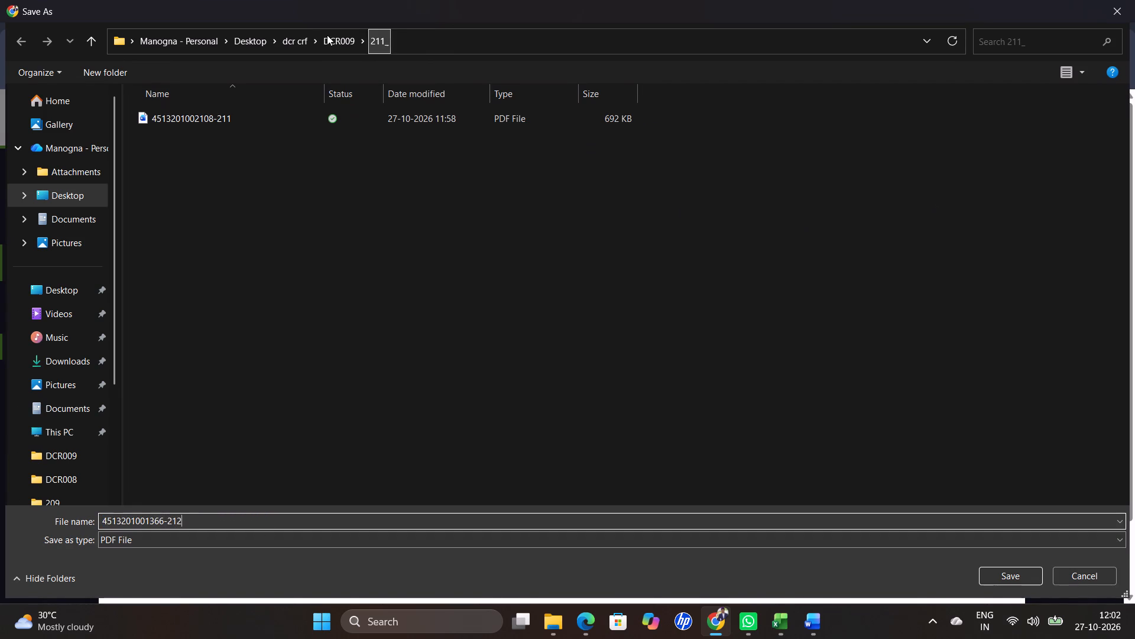
Save the certificate PDF in the 212_ folder inside DCR009.
click(329, 43)
scroll(322, 267, down, 6)
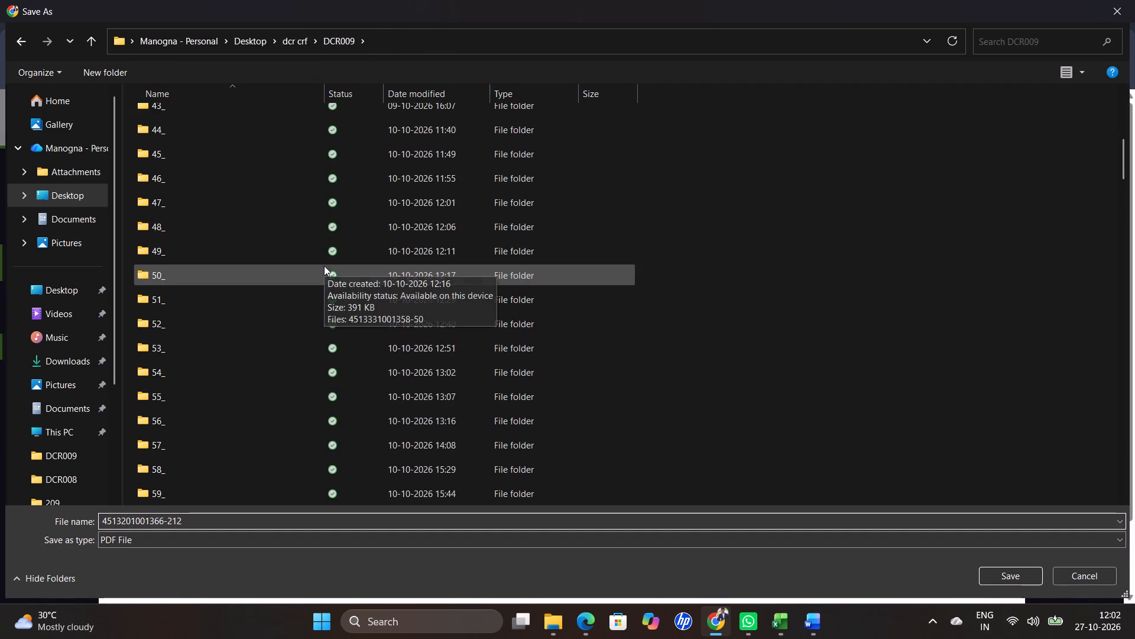
scroll(327, 275, down, 4)
scroll(372, 454, down, 20)
scroll(372, 454, down, 4)
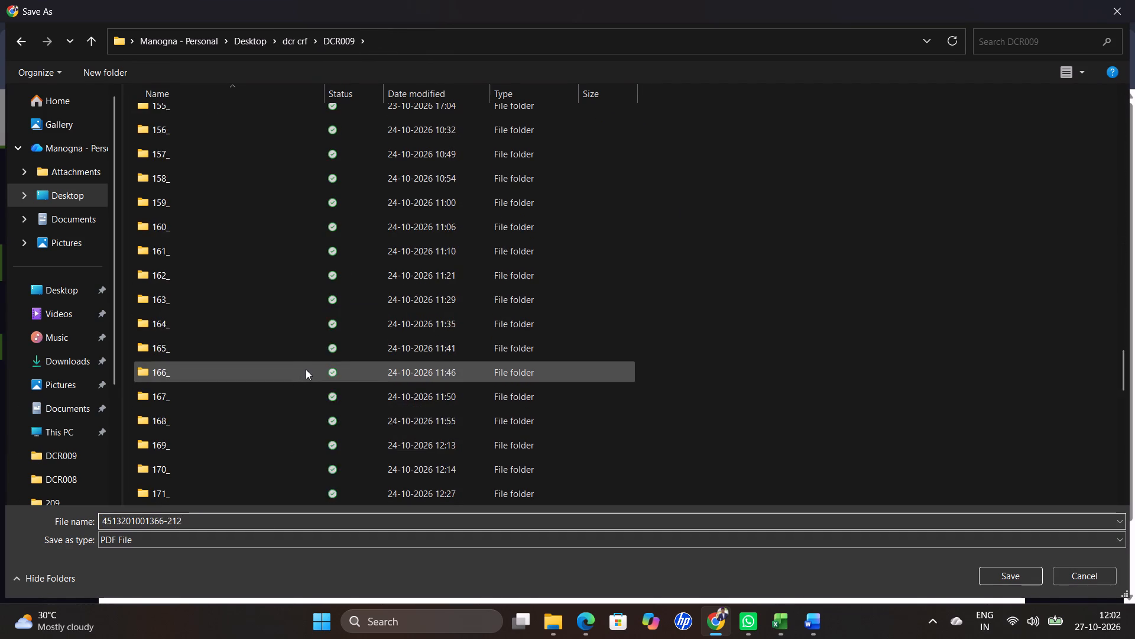
scroll(306, 369, down, 15)
scroll(296, 434, down, 3)
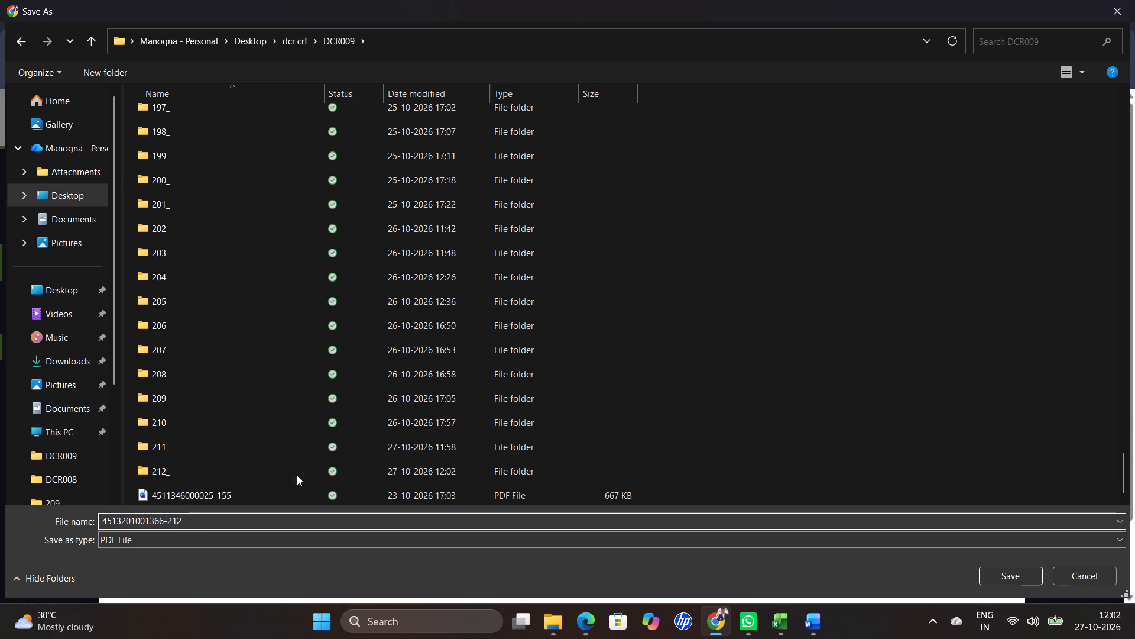
double_click(297, 469)
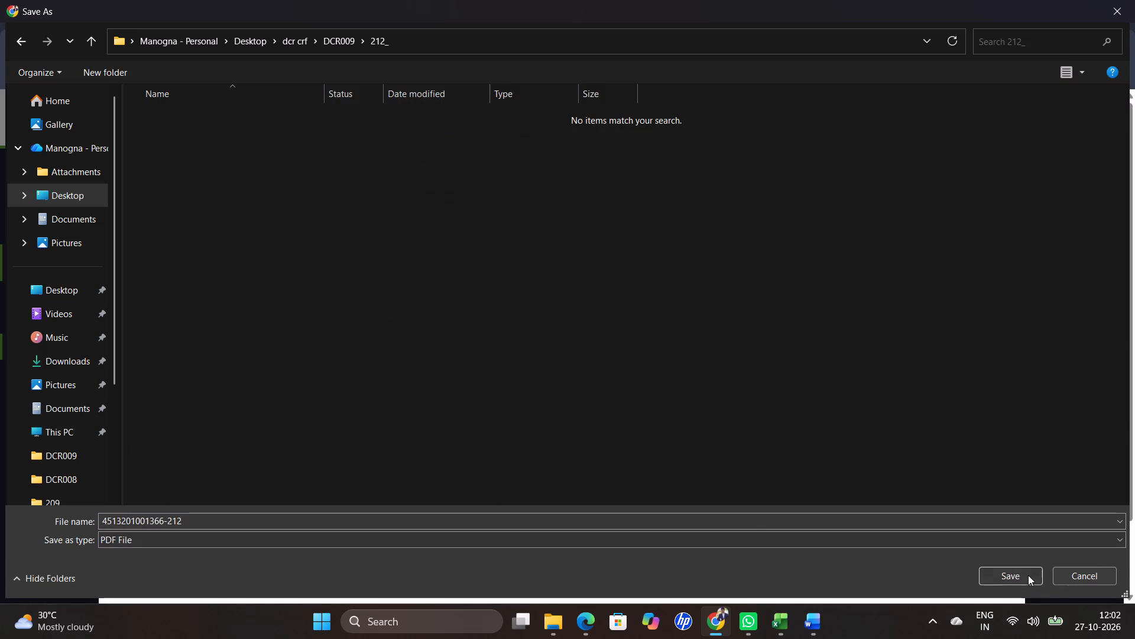
click(1028, 575)
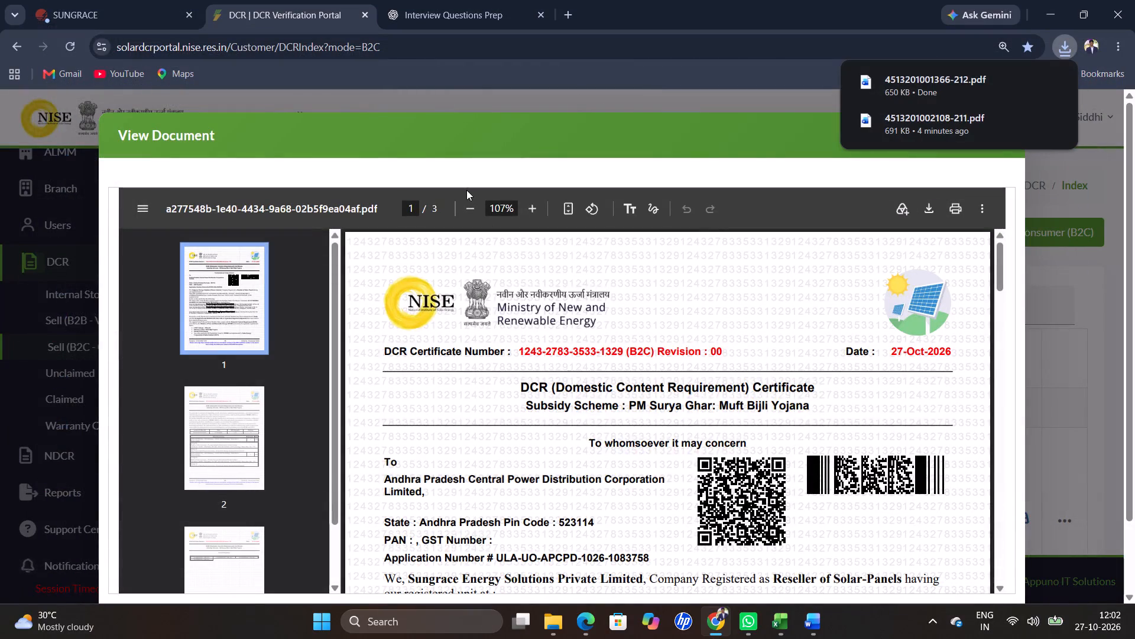
Return to SUNGRACE and dismiss the service number copy notice over the customer's quick copy details.
click(99, 0)
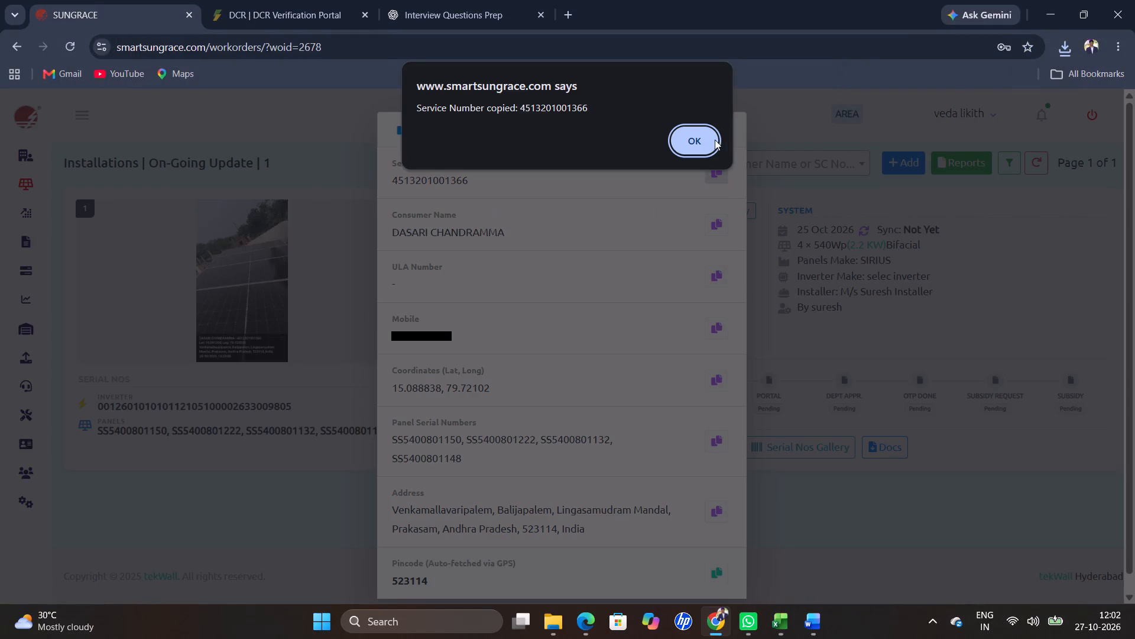
click(709, 141)
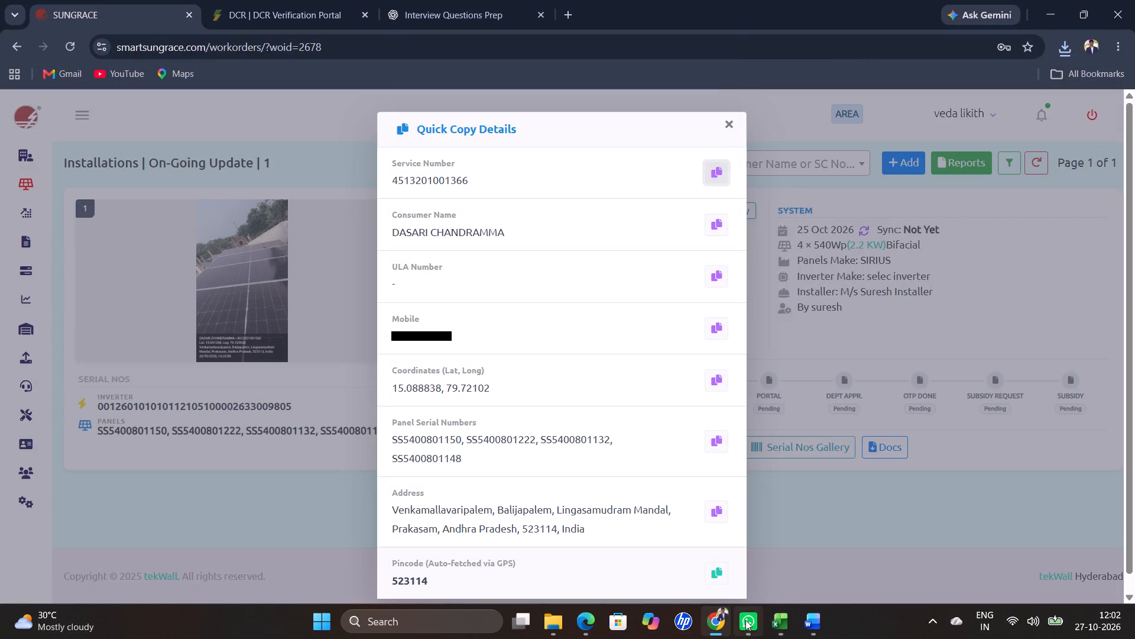
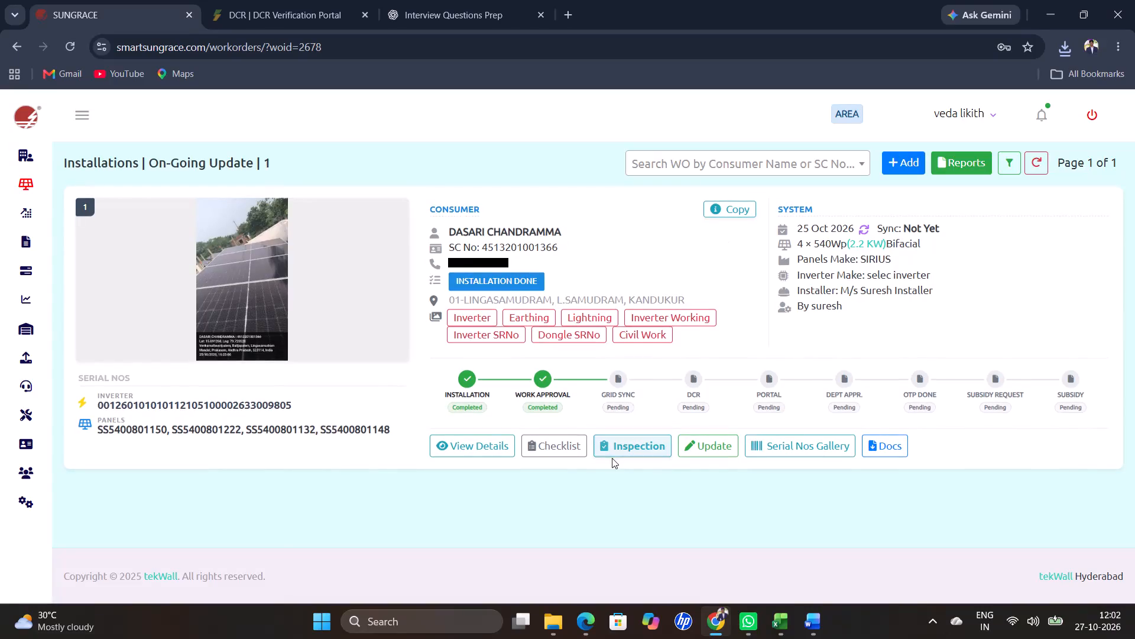
Open the Project Stage update form for this customer's installation to reach its DCR upload field.
click(689, 446)
click(542, 398)
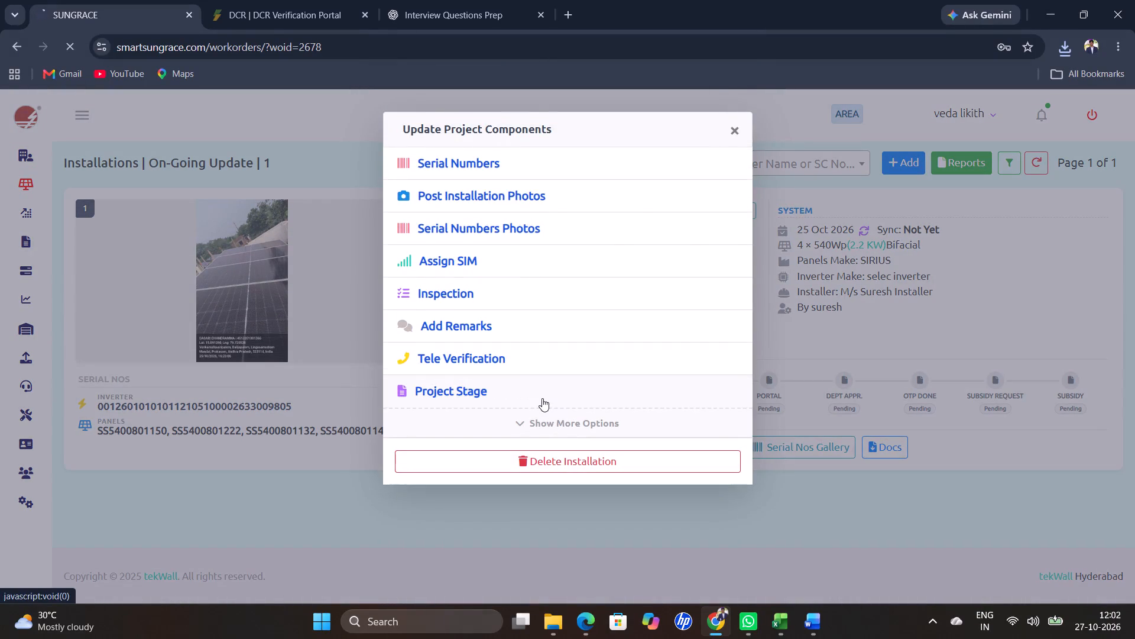
scroll(451, 354, down, 5)
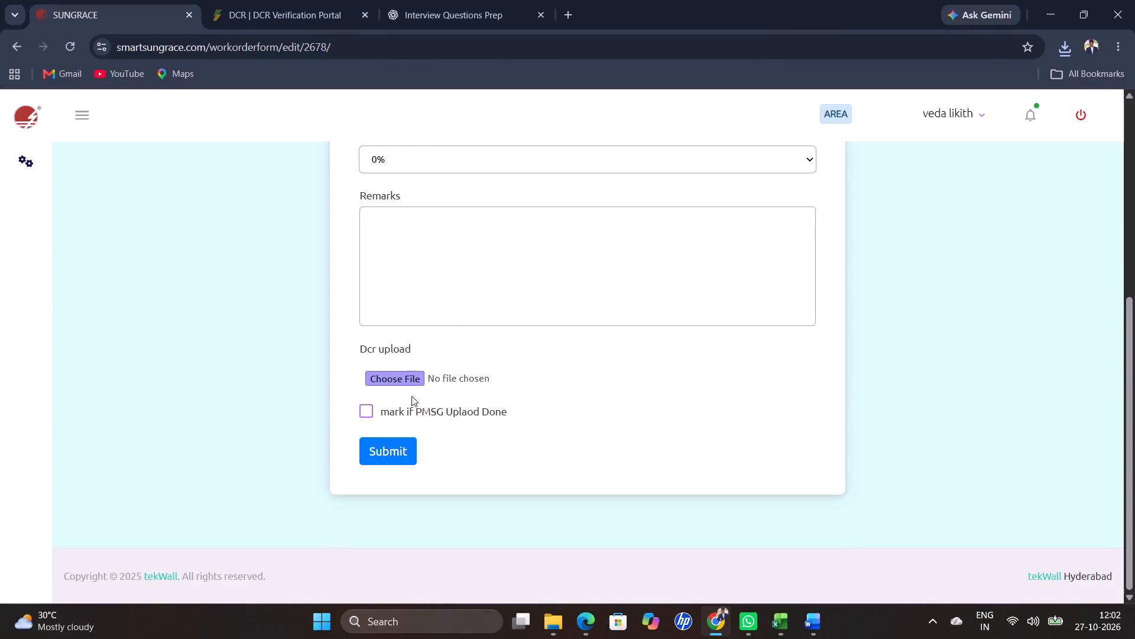
Attach the certificate PDF ending in -212 from the 212_ folder inside DCR009 as the Dcr upload and submit the form.
click(412, 376)
click(349, 40)
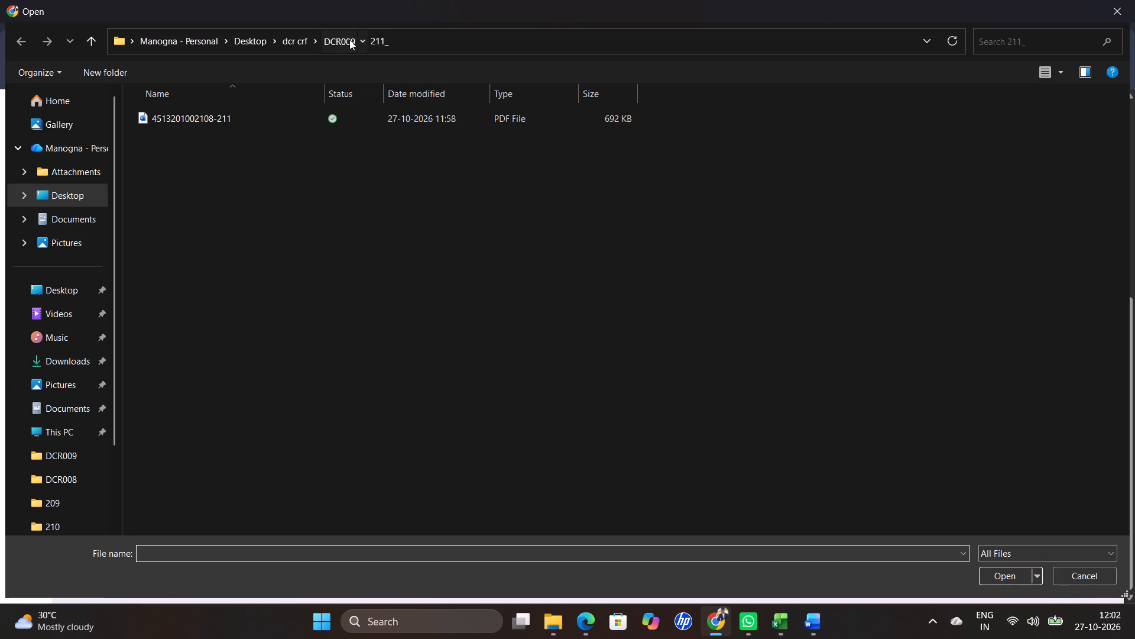
scroll(335, 294, down, 9)
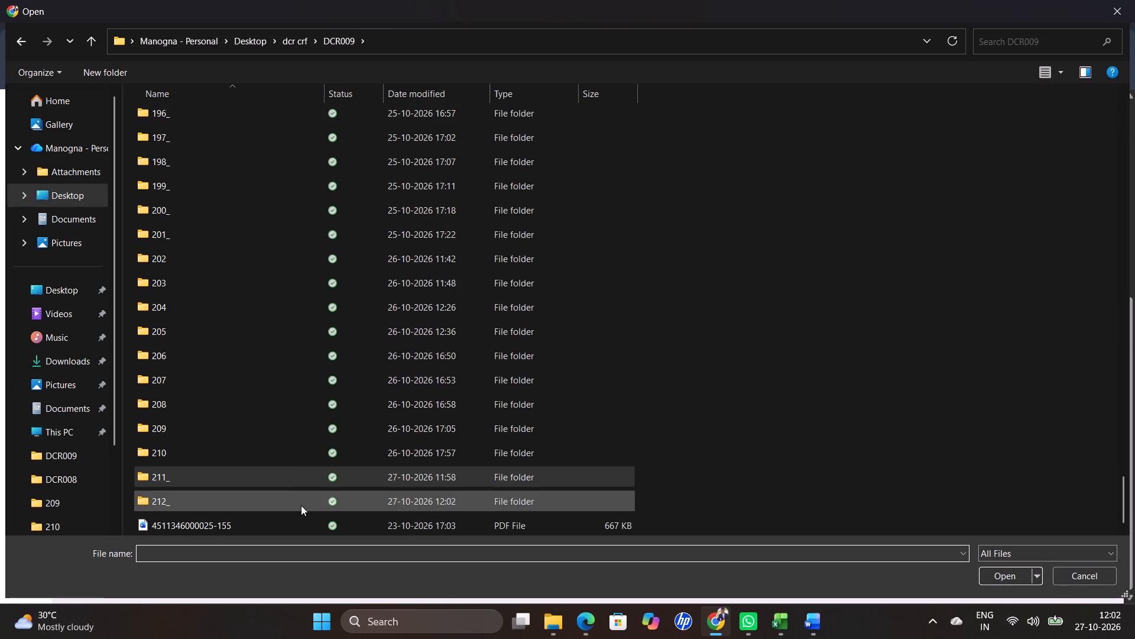
double_click(301, 505)
double_click(298, 122)
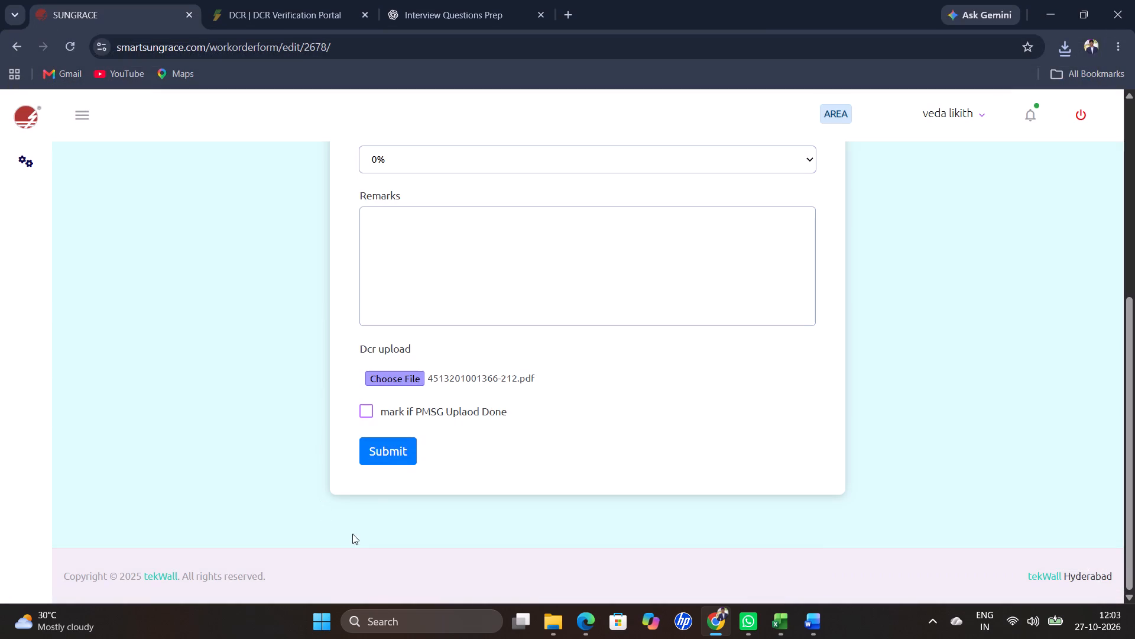
click(374, 444)
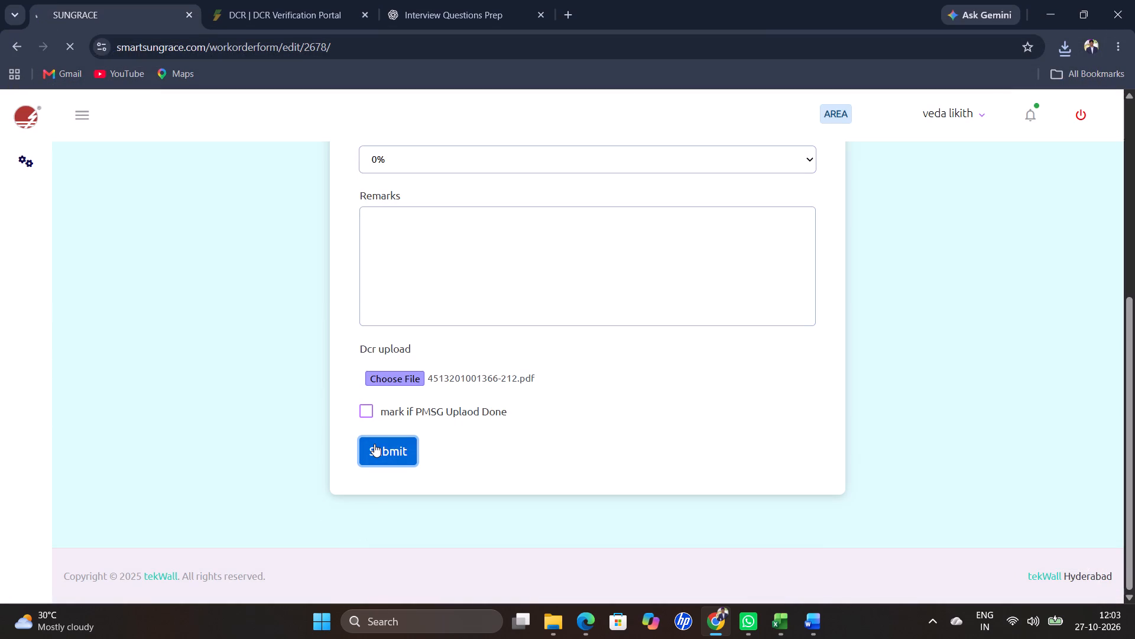